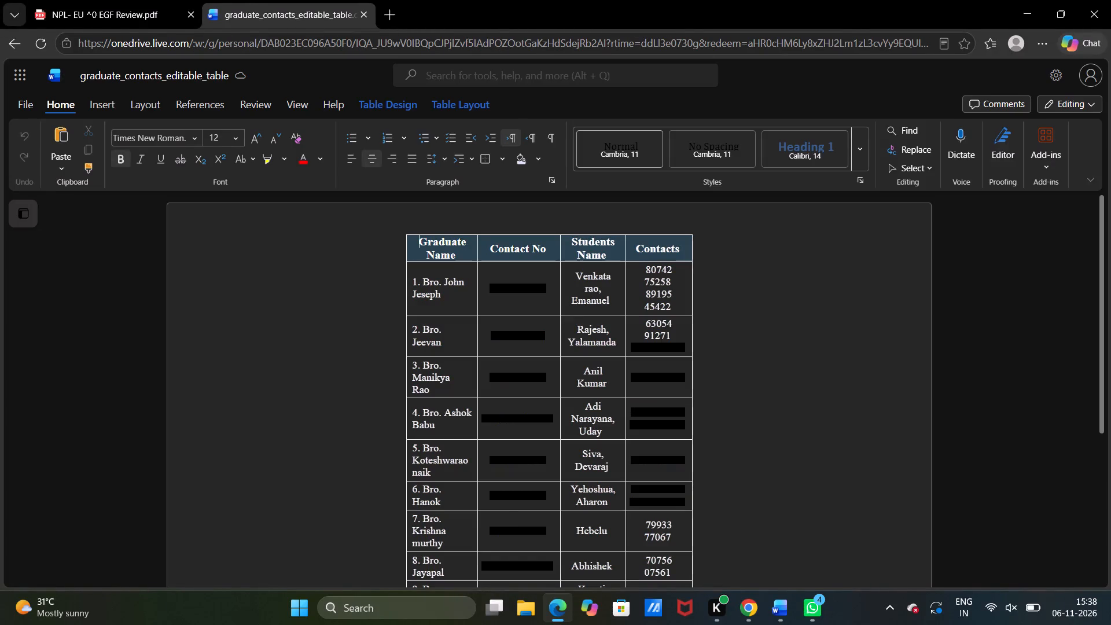
Review the graduate contacts table from the header row down to the unfilled rows 10 to 12.
scroll(294, 306, "up", 1)
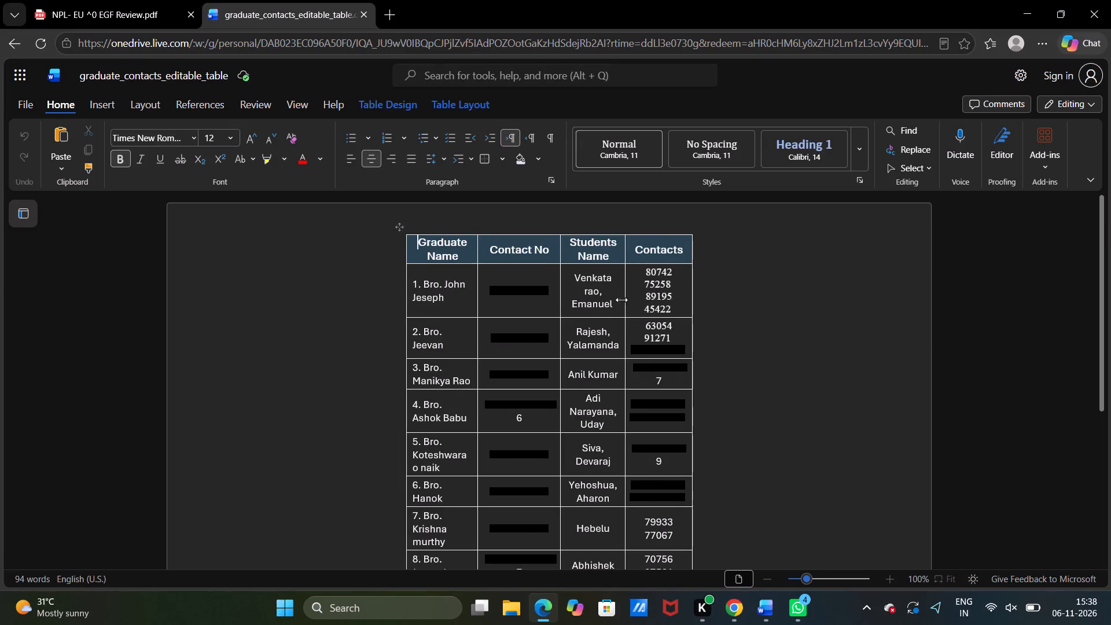
scroll(510, 300, "down", 4)
scroll(510, 300, "up", 1)
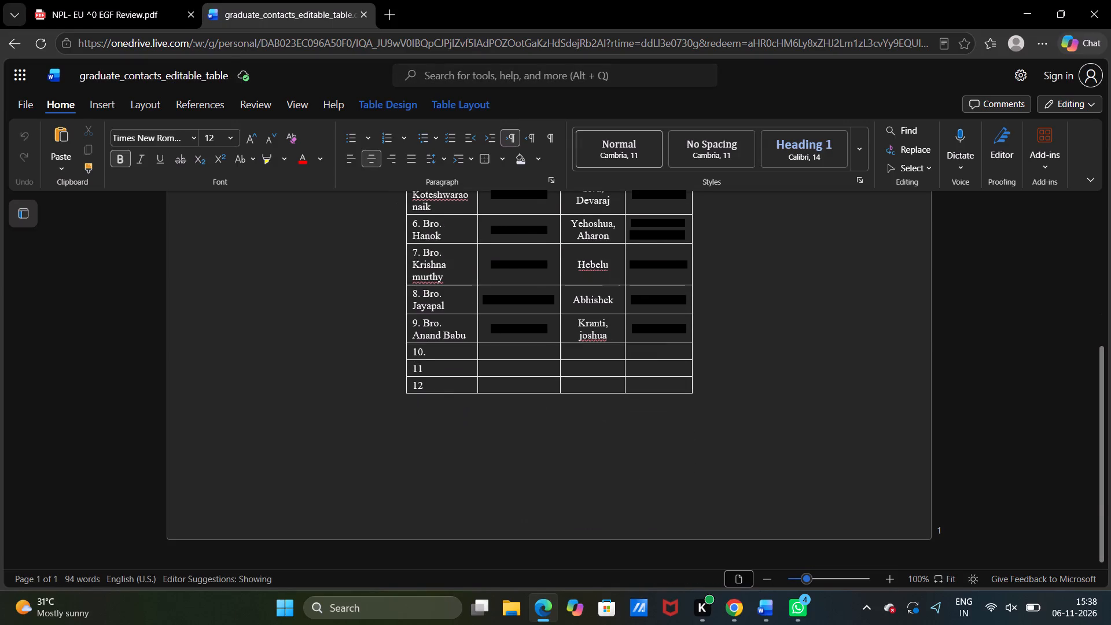
scroll(510, 300, "up", 2)
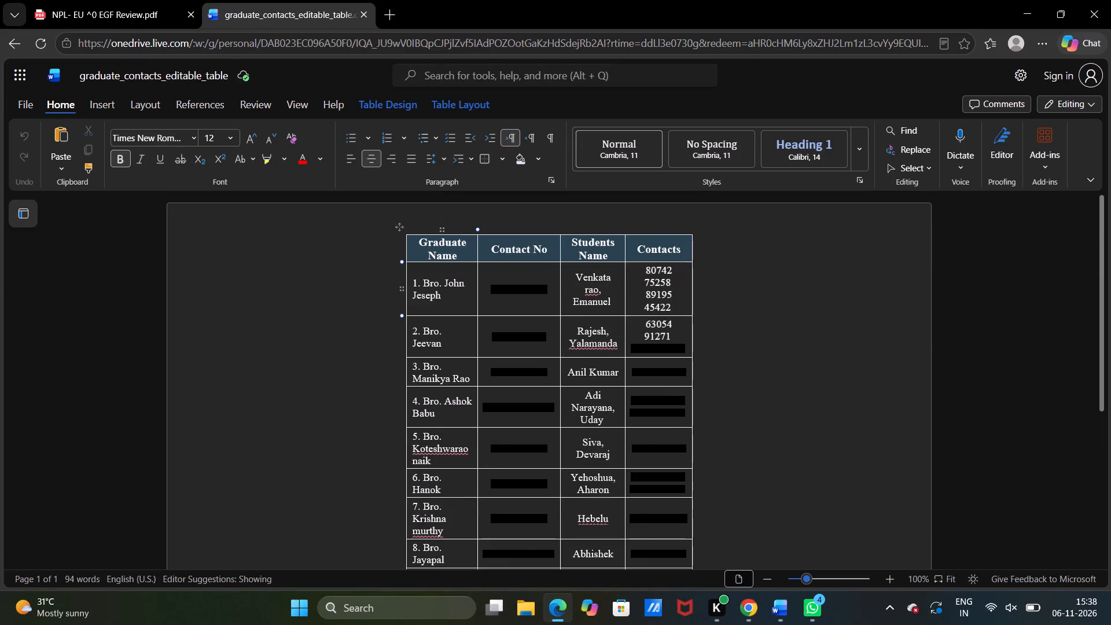
left_click(459, 288)
scroll(459, 288, "down", 2)
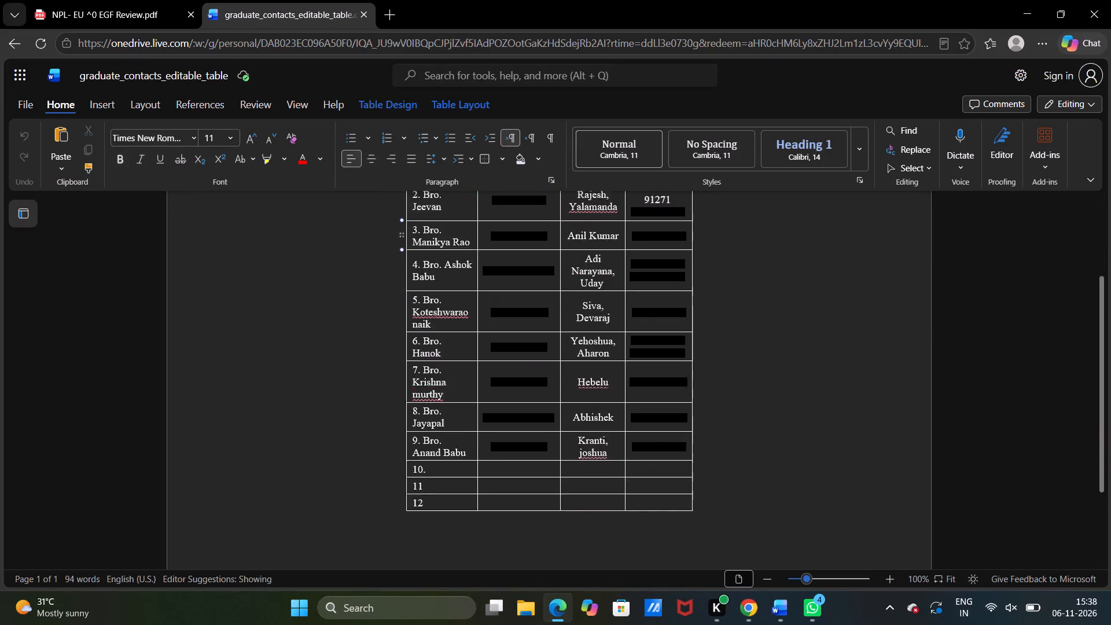
scroll(459, 288, "down", 1)
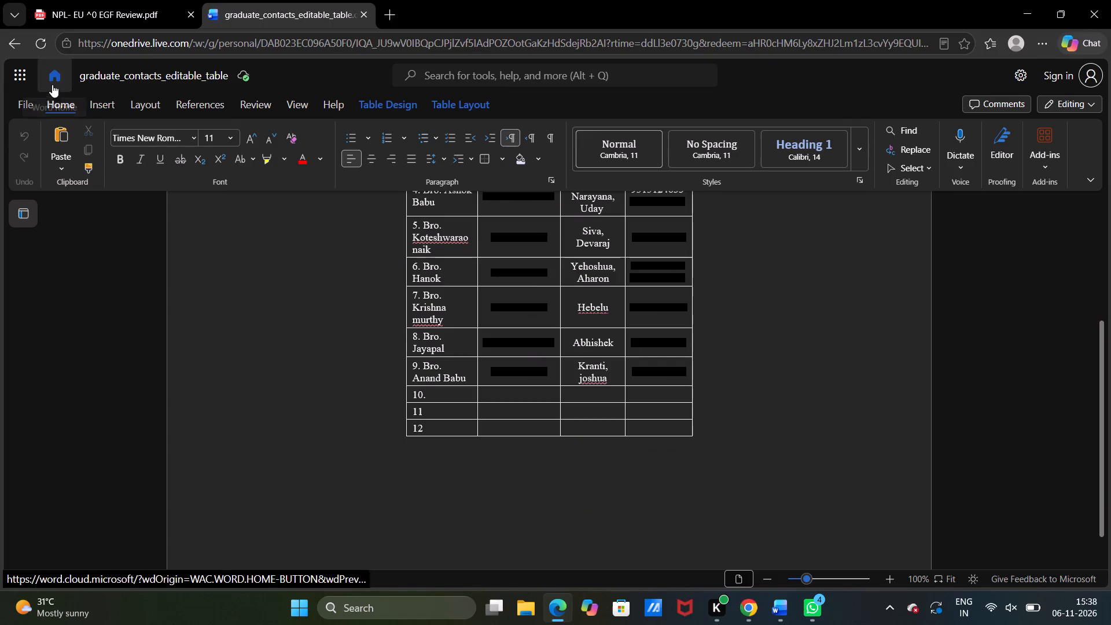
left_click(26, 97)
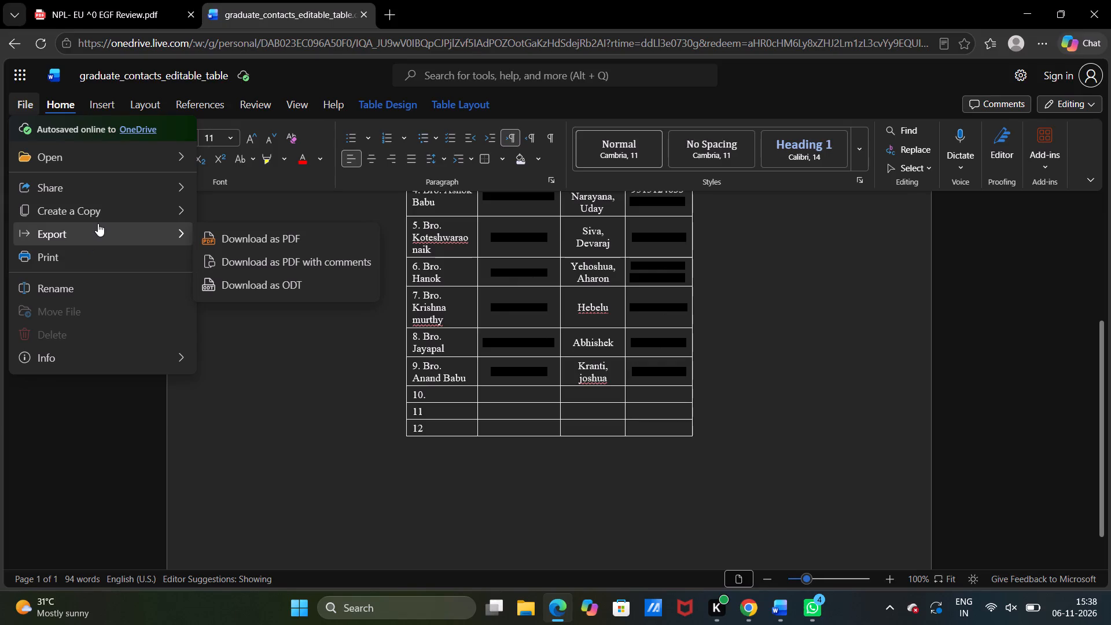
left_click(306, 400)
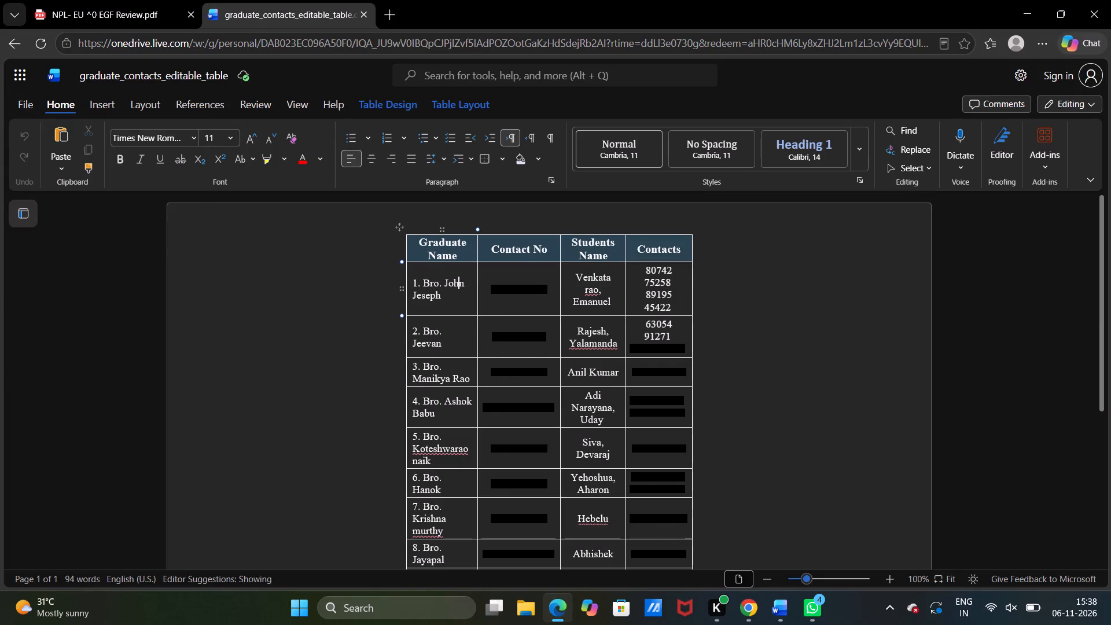
Widen the Contacts column at the table's outer edge so that each phone number fits on a single line.
scroll(444, 306, "down", 1)
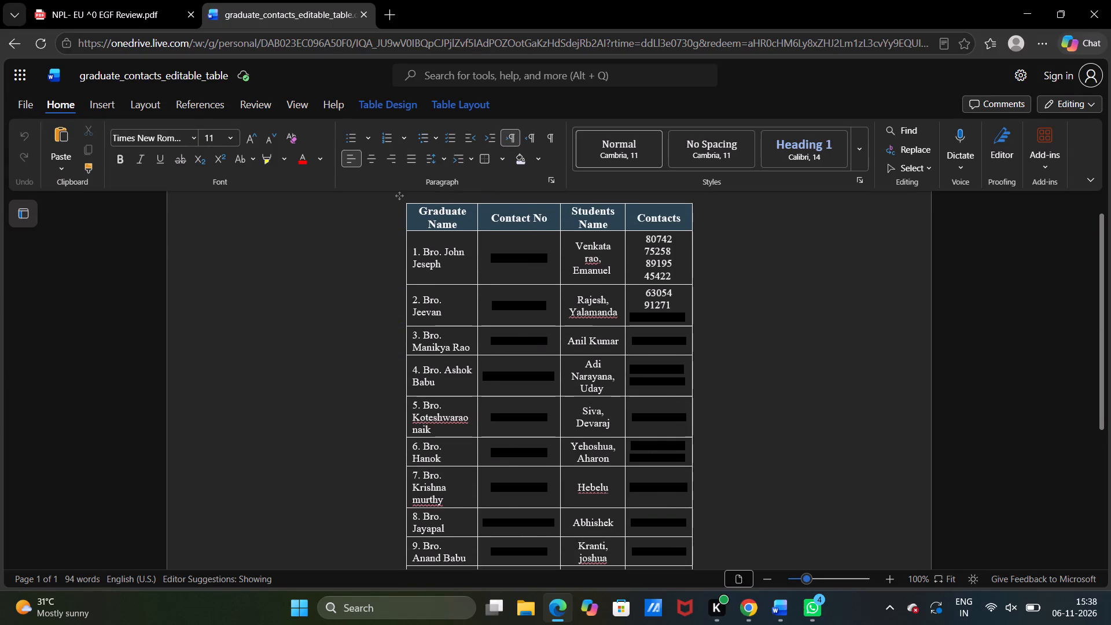
scroll(484, 336, "down", 1)
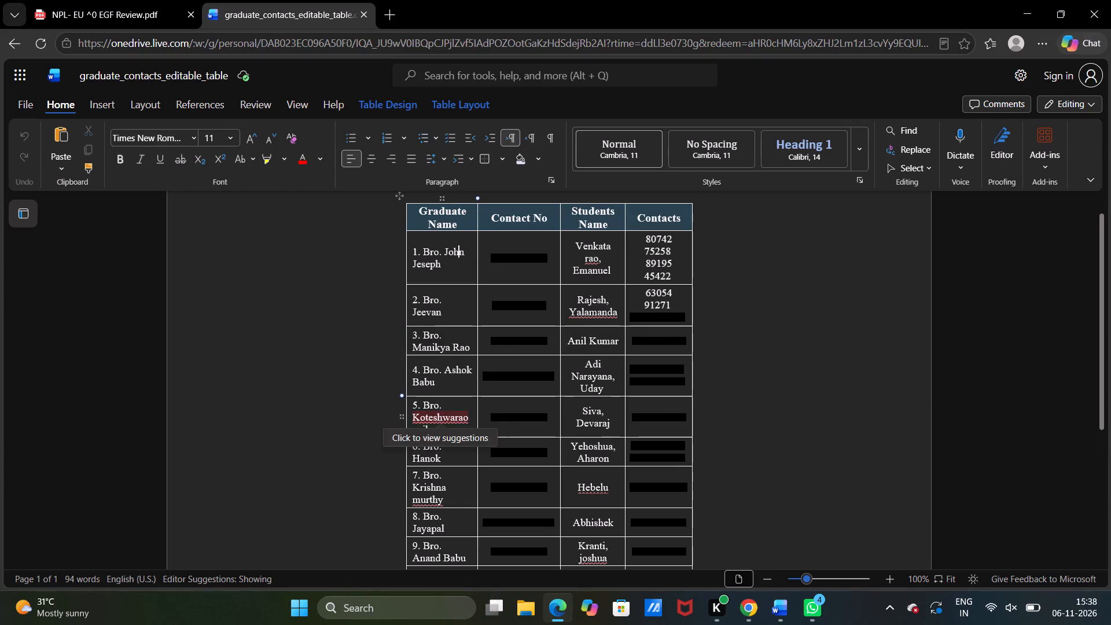
scroll(455, 459, "down", 1)
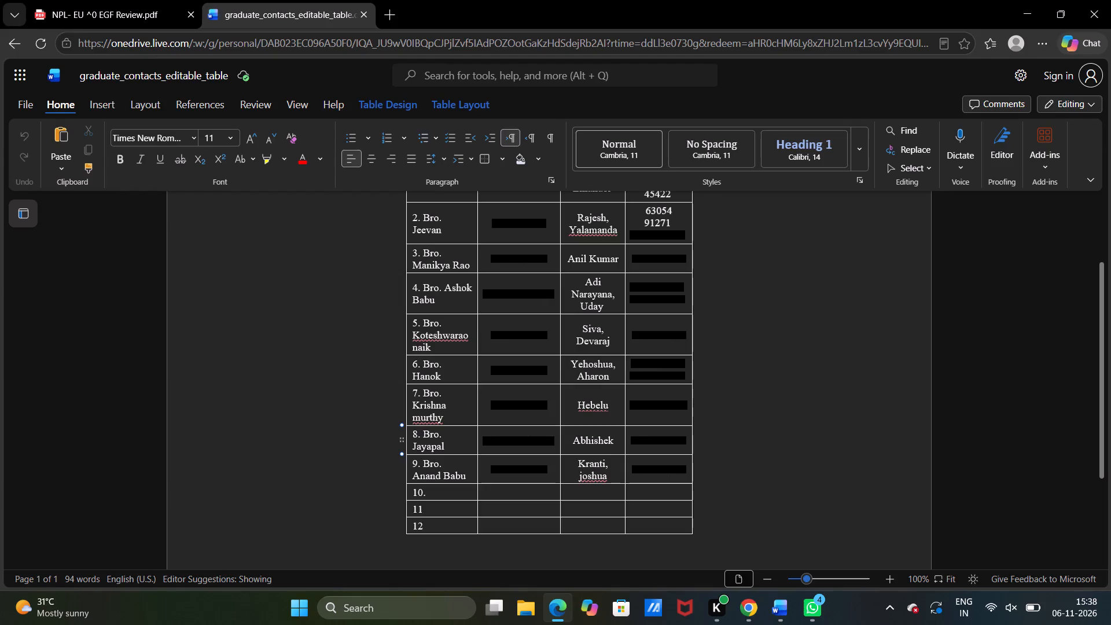
scroll(475, 315, "up", 1)
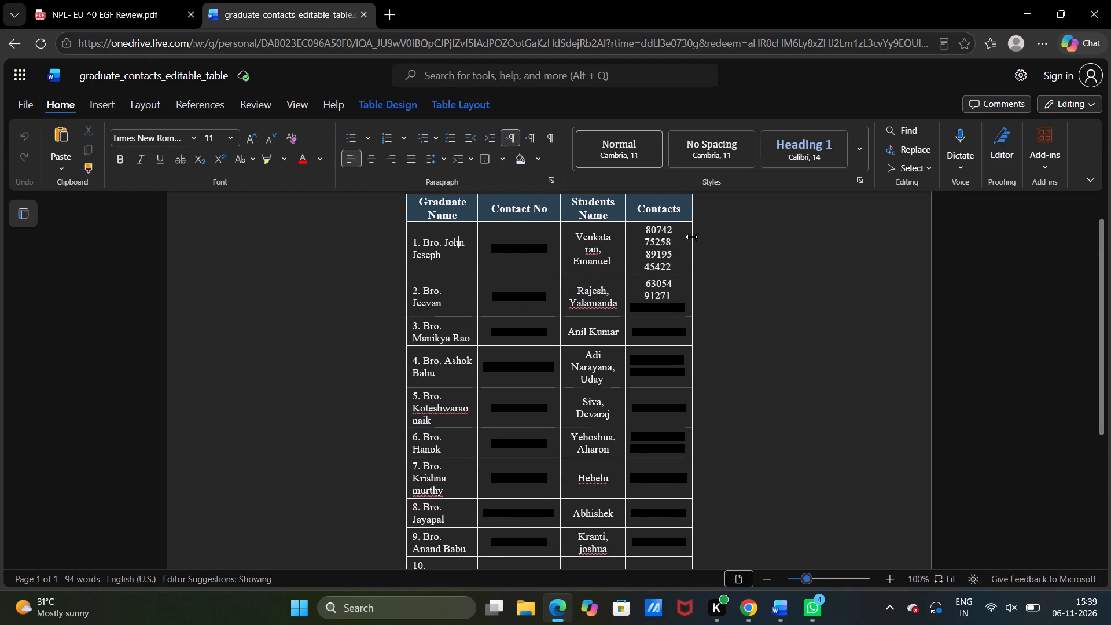
left_click_drag(690, 236, 723, 240)
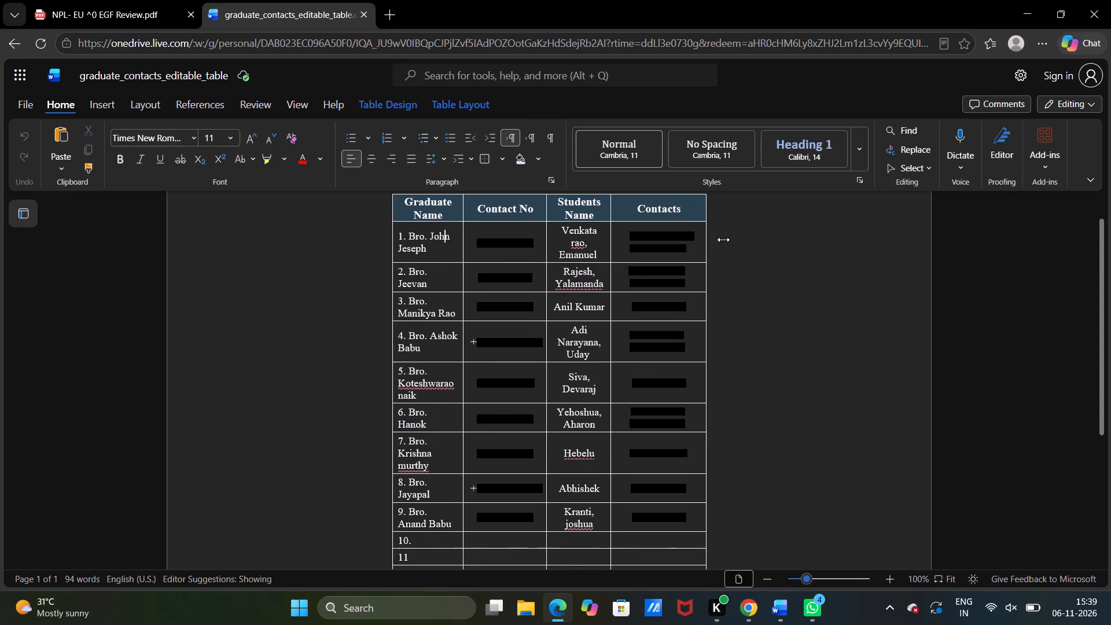
left_click_drag(723, 240, 740, 240)
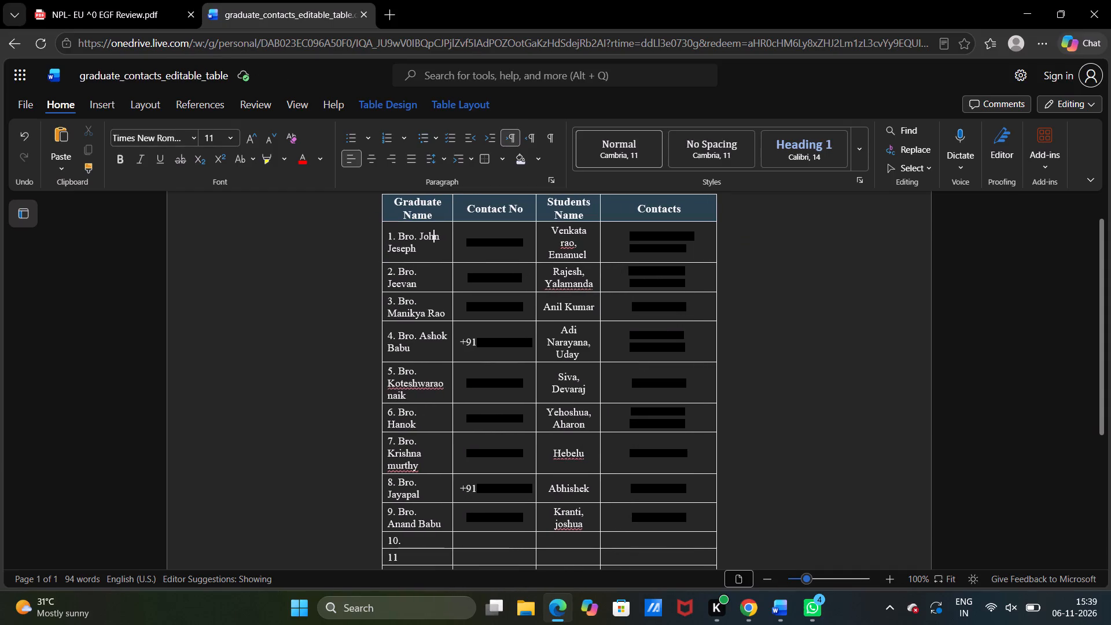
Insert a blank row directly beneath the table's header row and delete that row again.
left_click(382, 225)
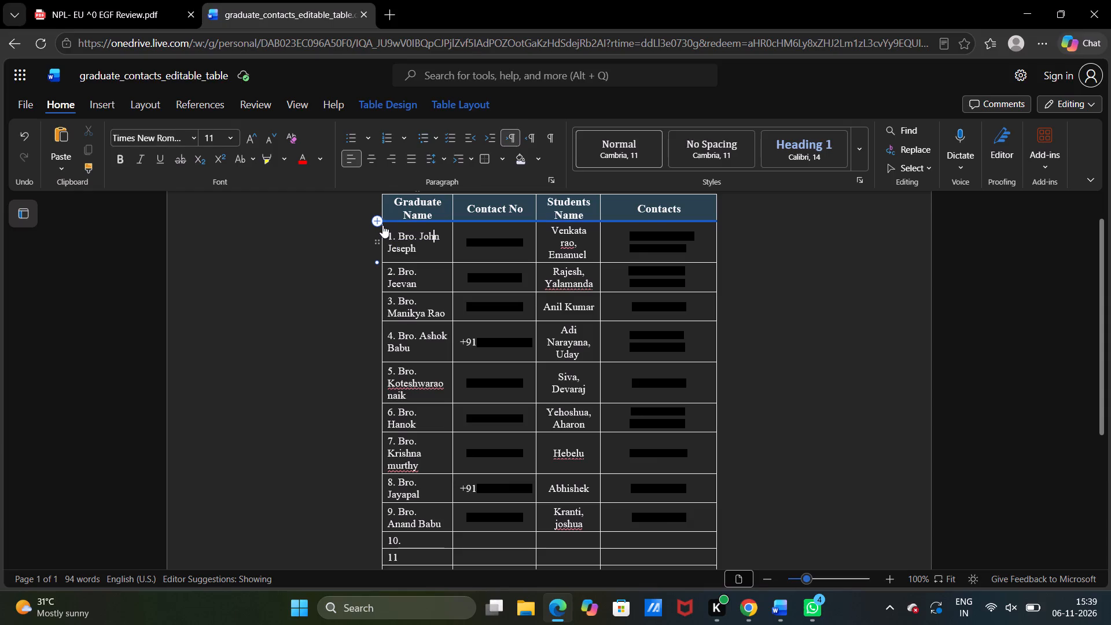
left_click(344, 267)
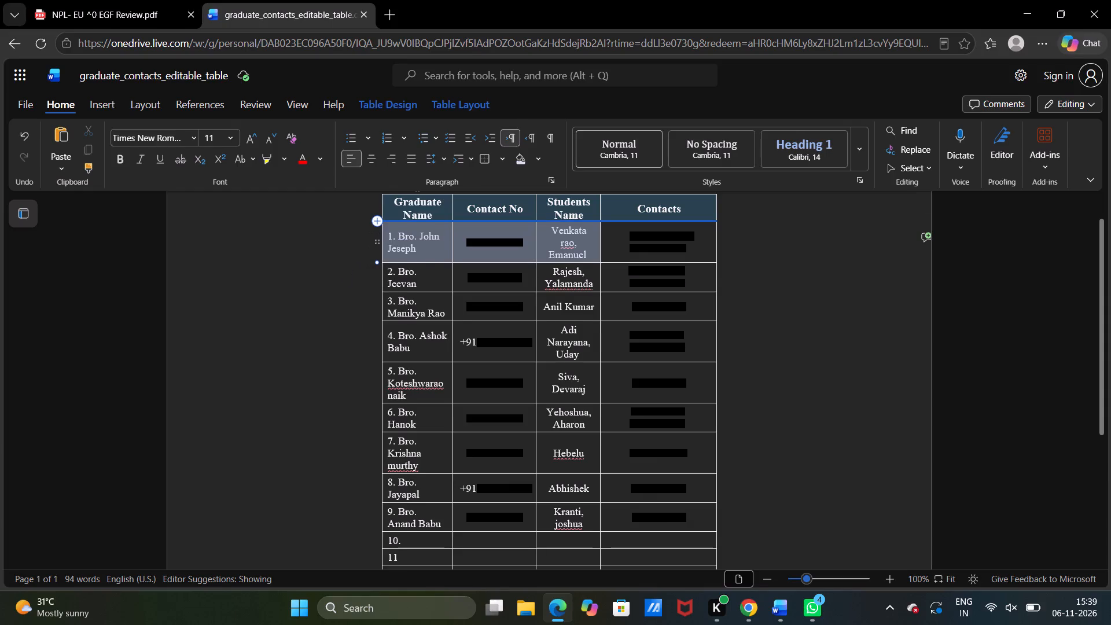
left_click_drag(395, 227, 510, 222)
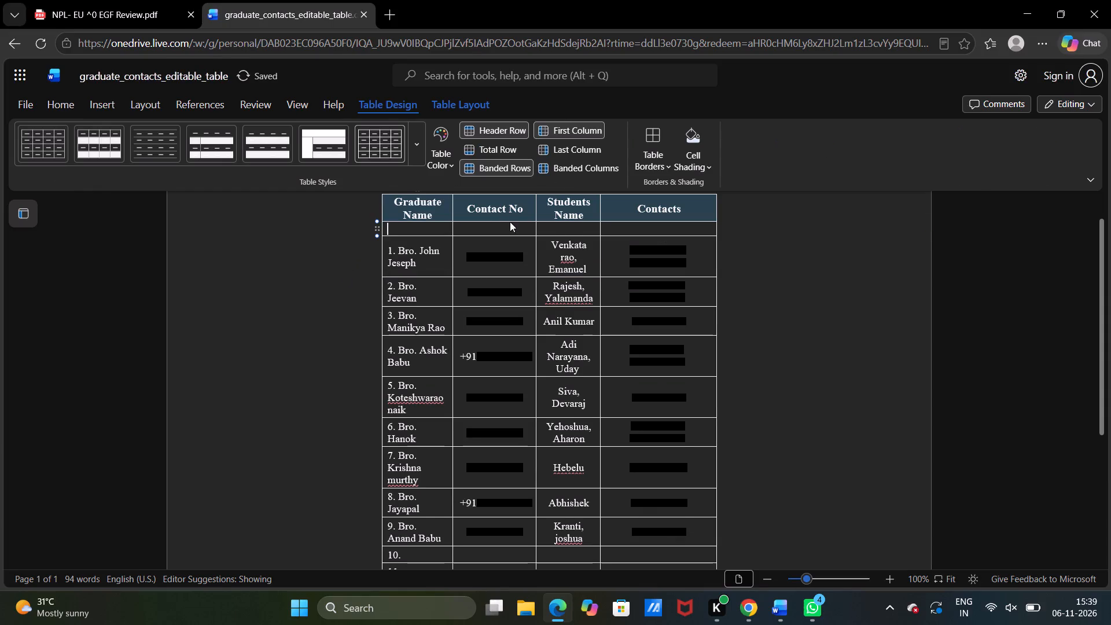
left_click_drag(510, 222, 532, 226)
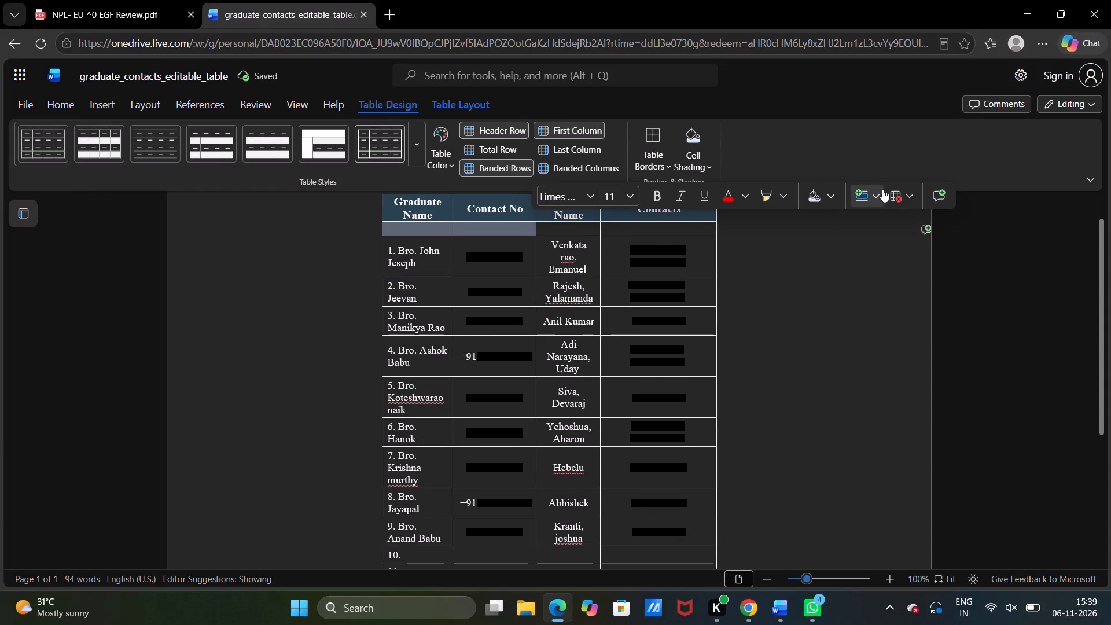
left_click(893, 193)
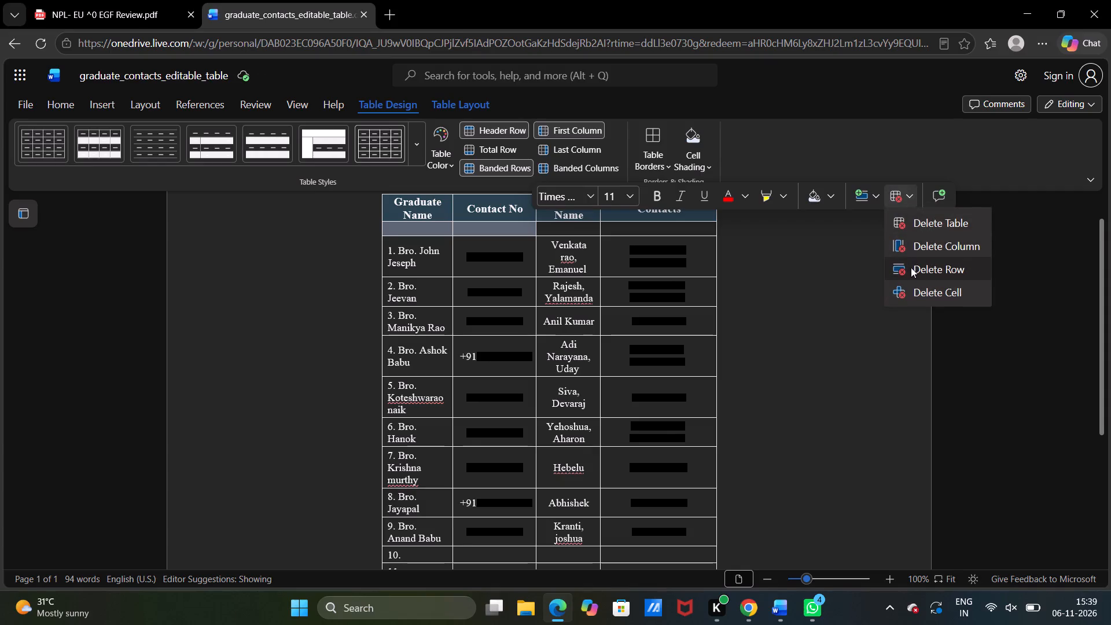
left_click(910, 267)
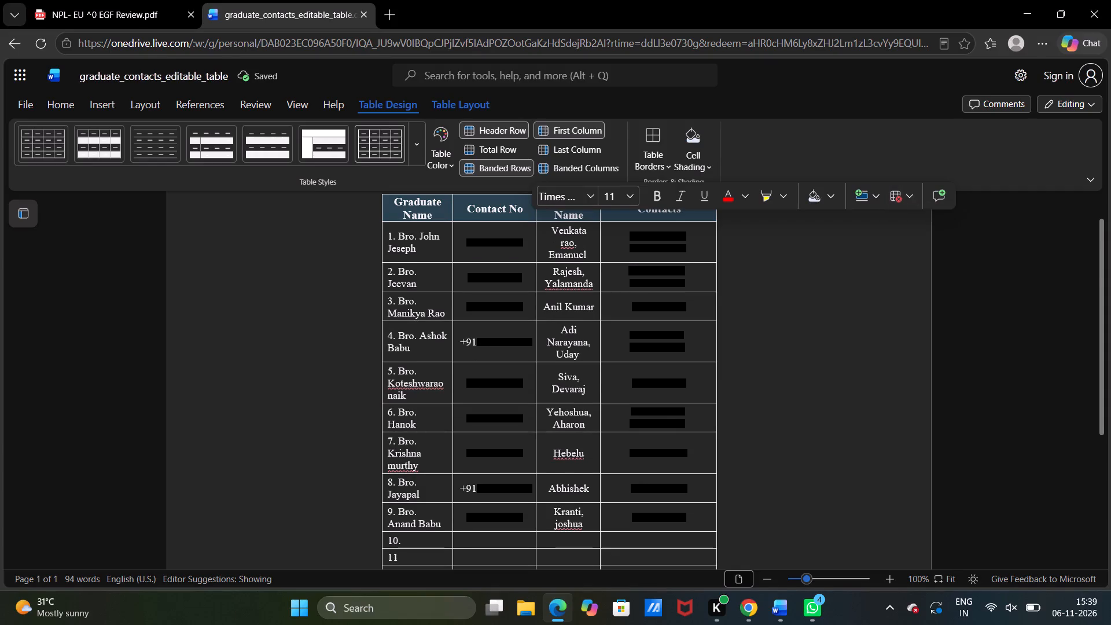
Adjust the table's outer edge to make the Contacts column slightly wider.
scroll(339, 527, "down", 1)
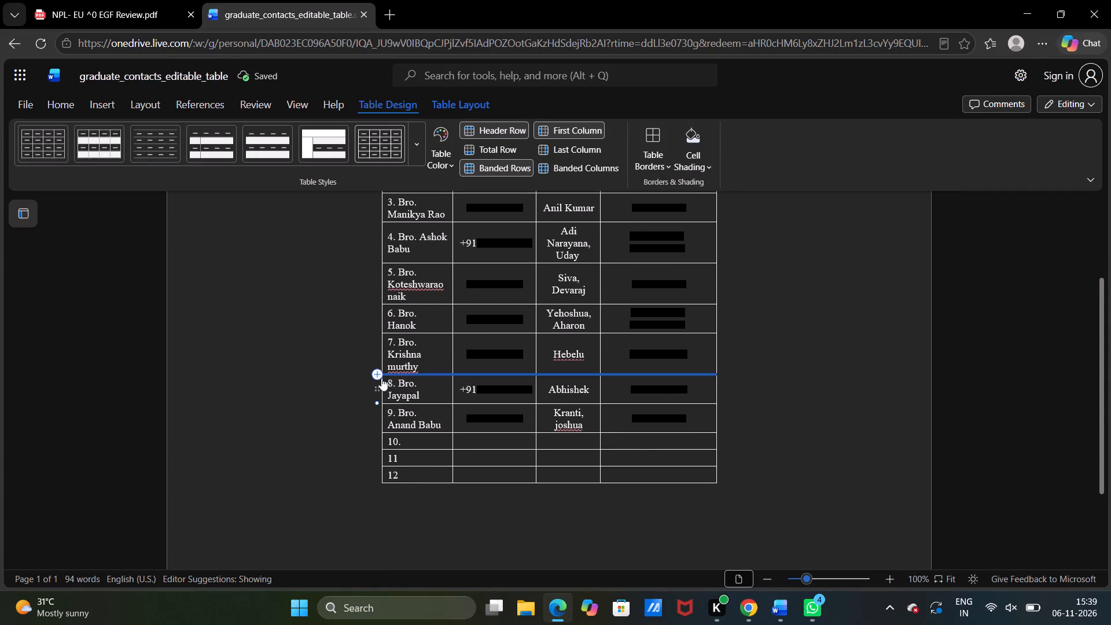
scroll(374, 357, "up", 2)
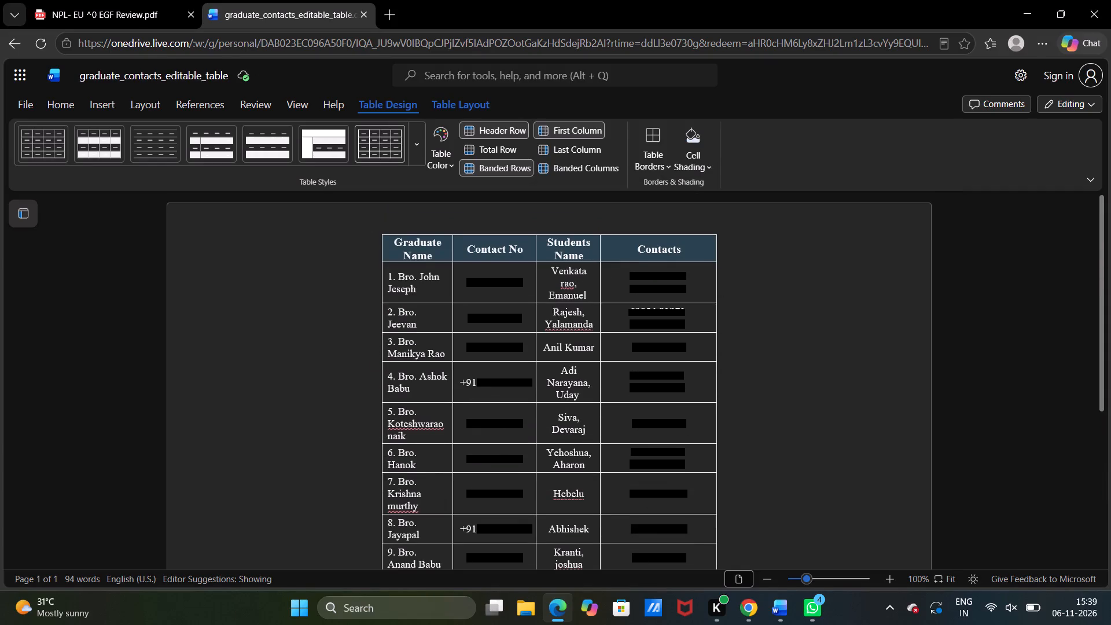
left_click_drag(714, 277, 764, 279)
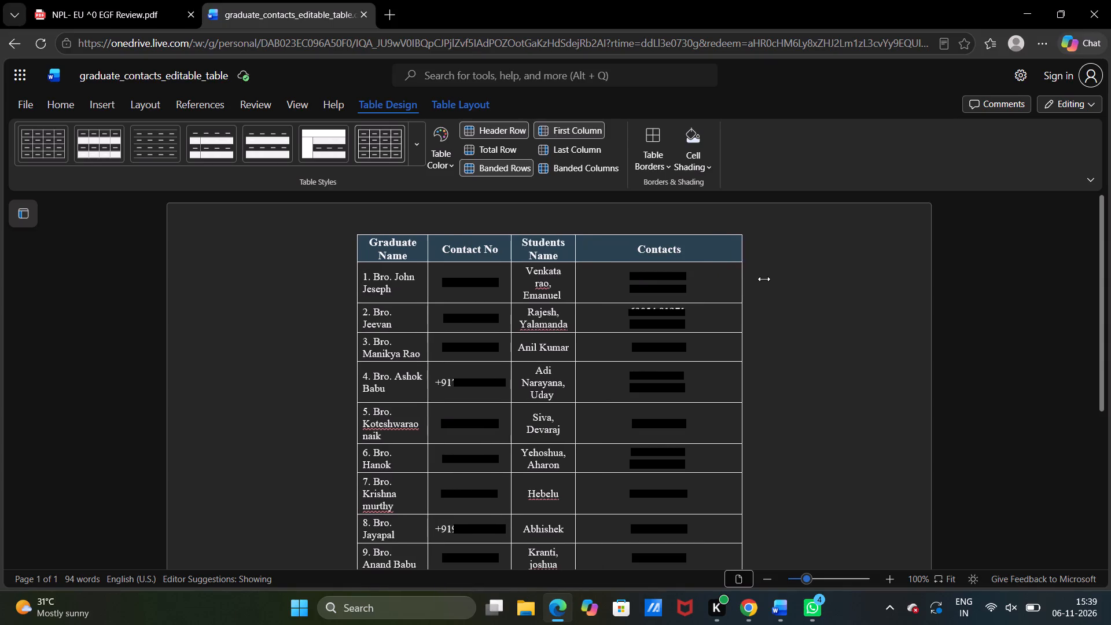
left_click_drag(764, 279, 726, 280)
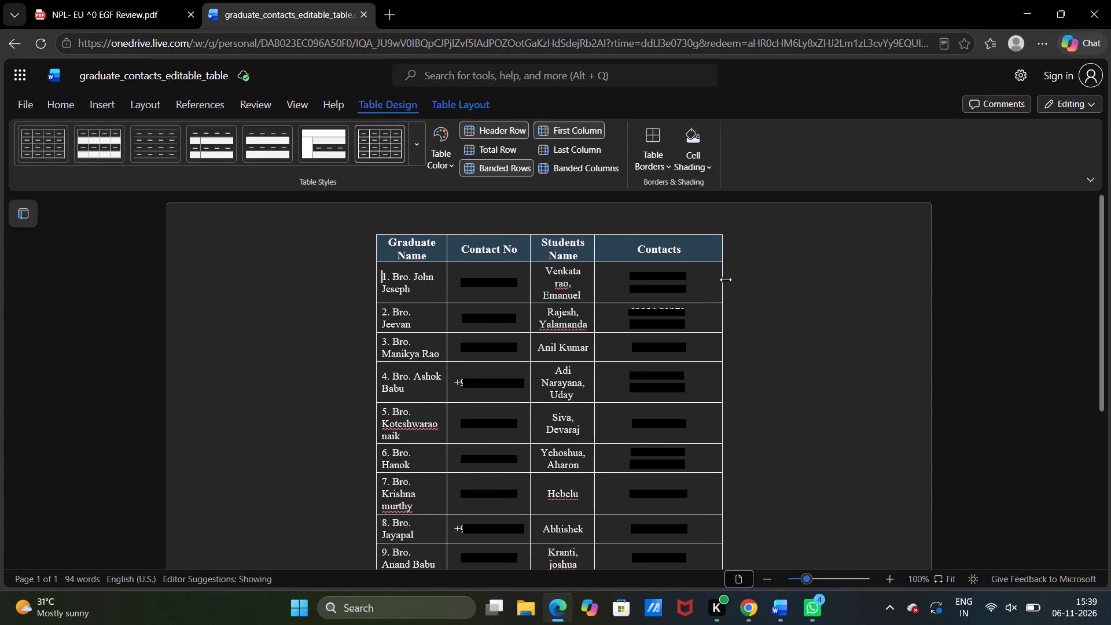
left_click_drag(726, 280, 723, 280)
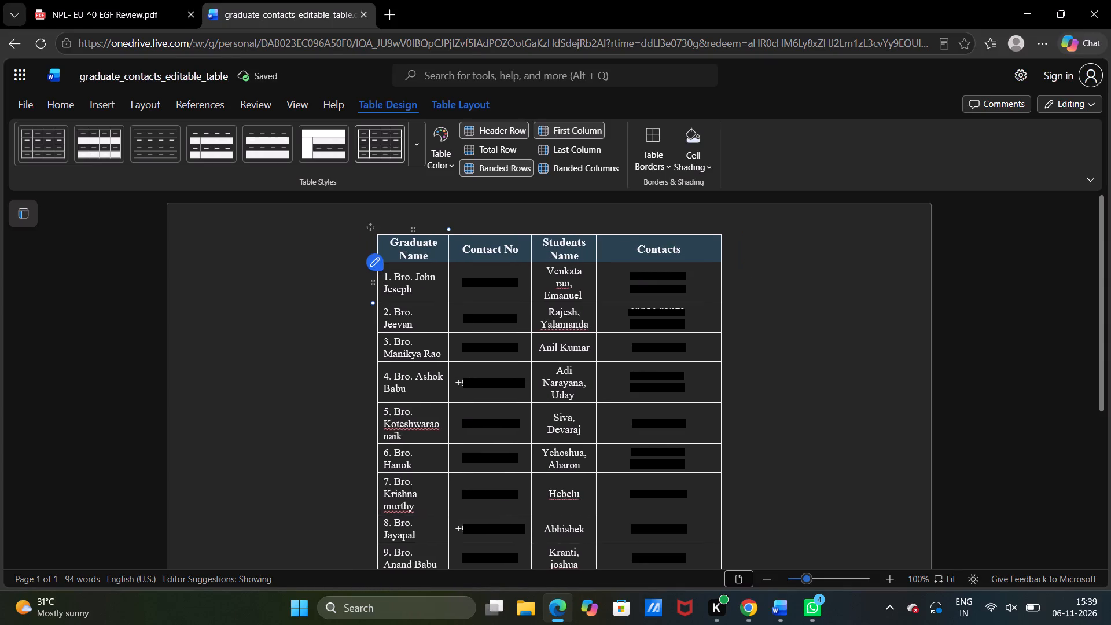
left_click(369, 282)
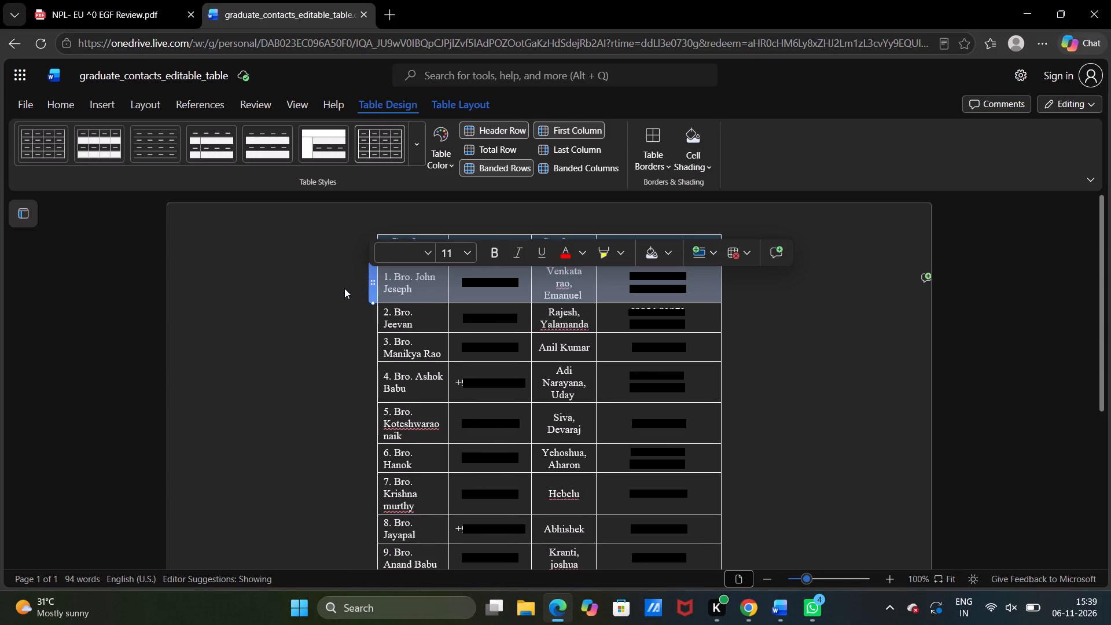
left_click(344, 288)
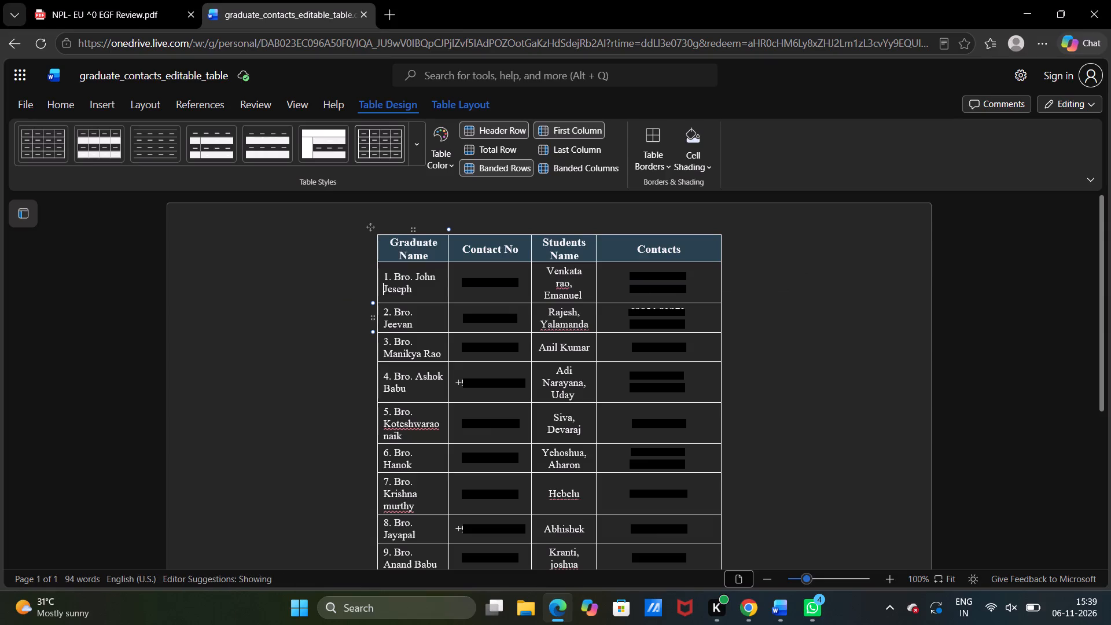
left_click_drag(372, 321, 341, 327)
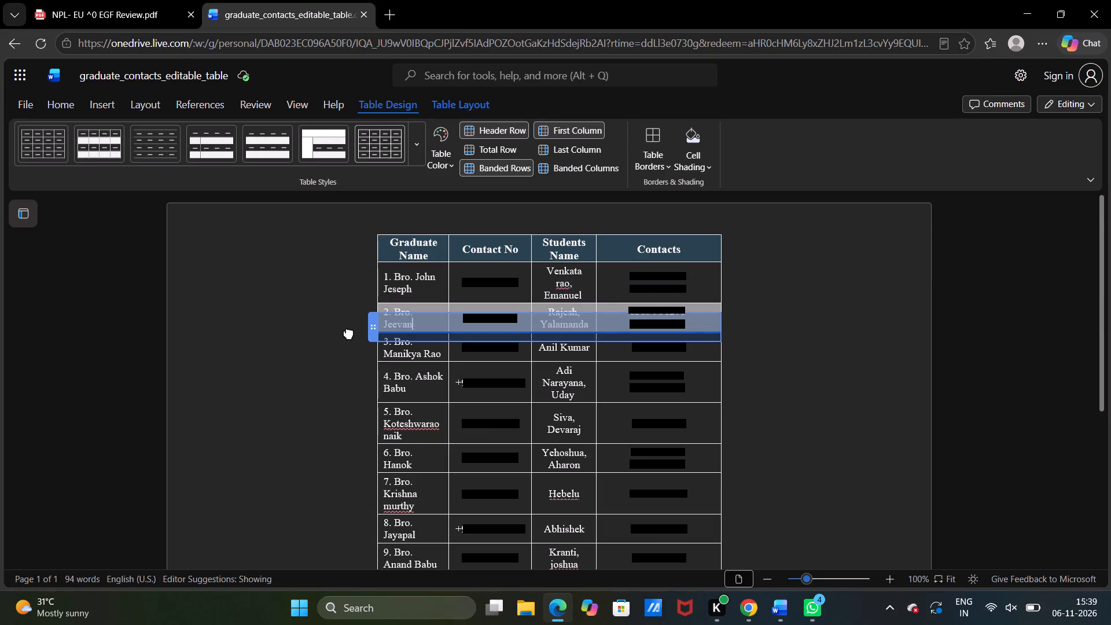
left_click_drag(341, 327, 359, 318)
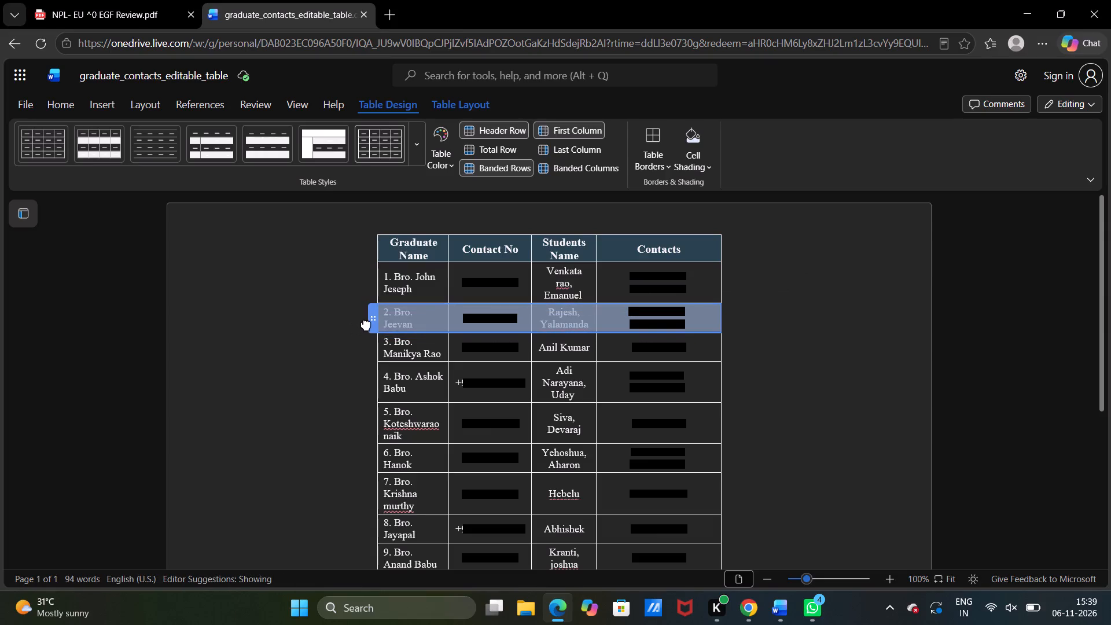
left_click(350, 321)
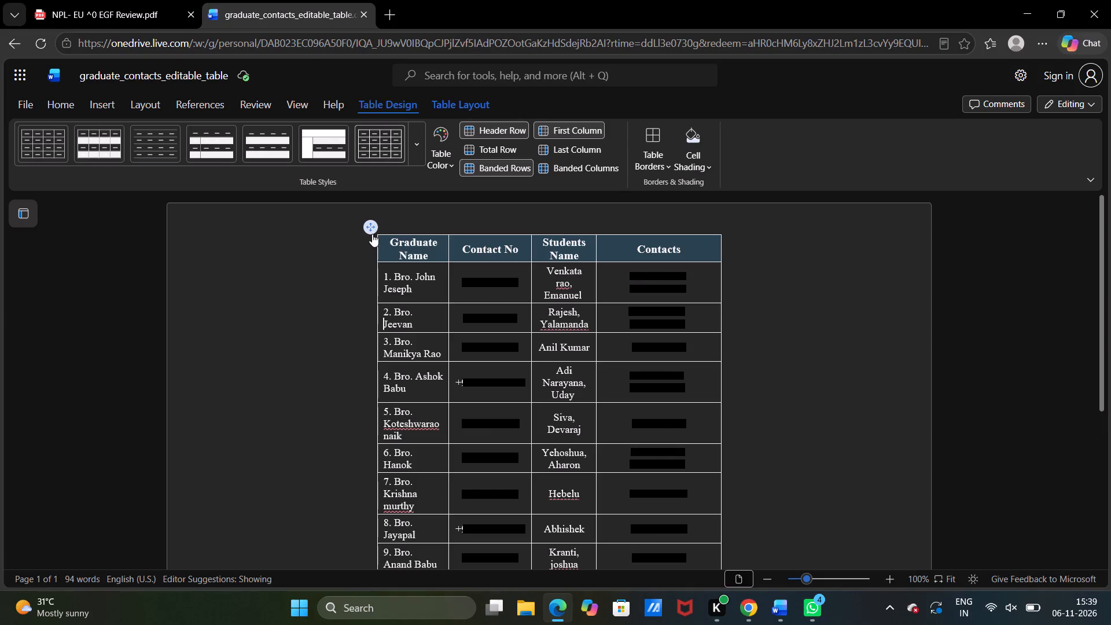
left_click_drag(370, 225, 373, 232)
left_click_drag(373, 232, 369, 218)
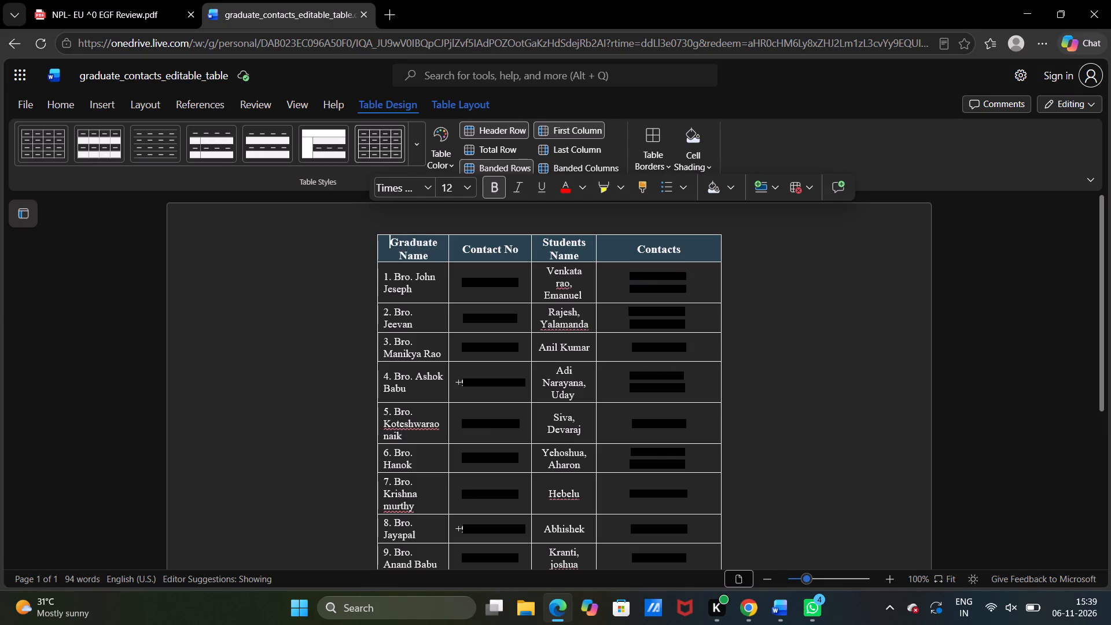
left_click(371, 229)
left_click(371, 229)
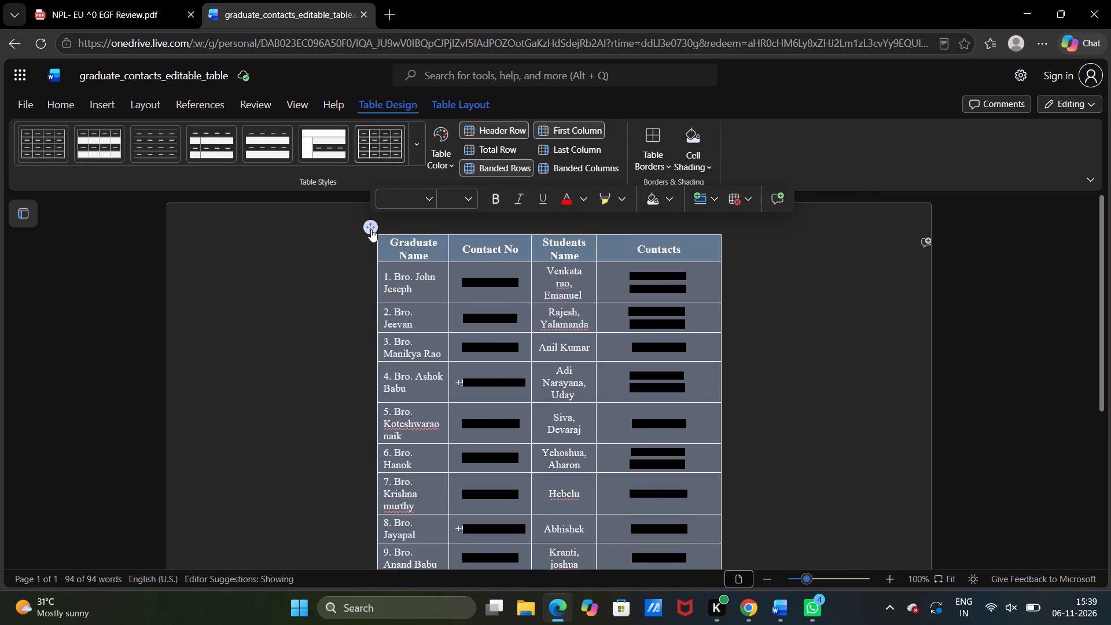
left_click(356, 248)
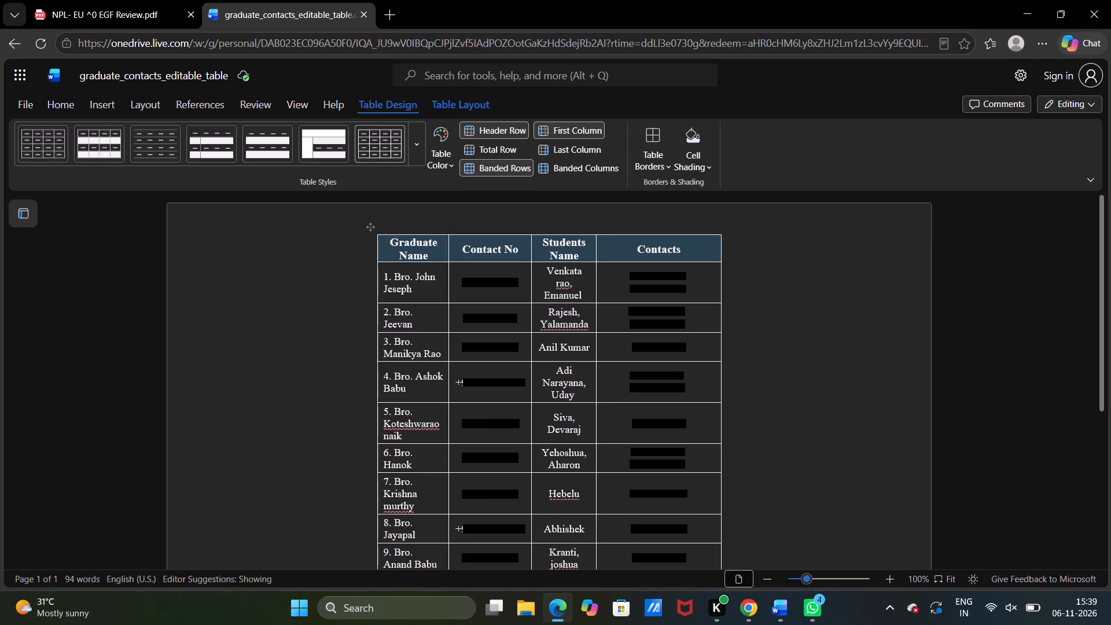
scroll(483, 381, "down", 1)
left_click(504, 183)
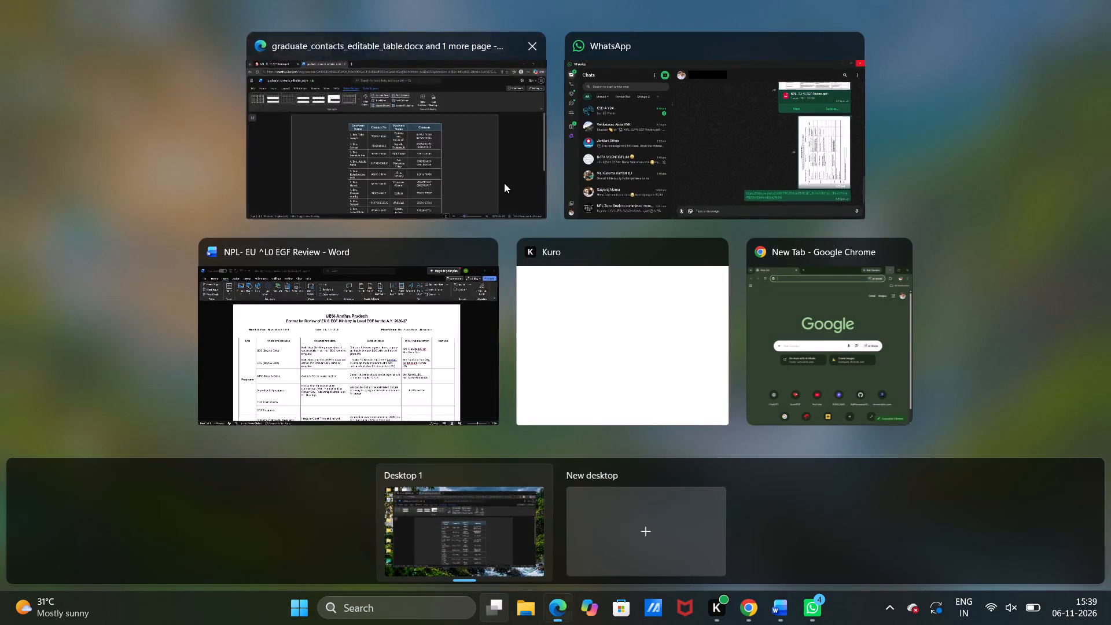
Enter "Bro.Janardhan" after the number 10 in the Graduate Name column.
scroll(394, 451, "down", 1)
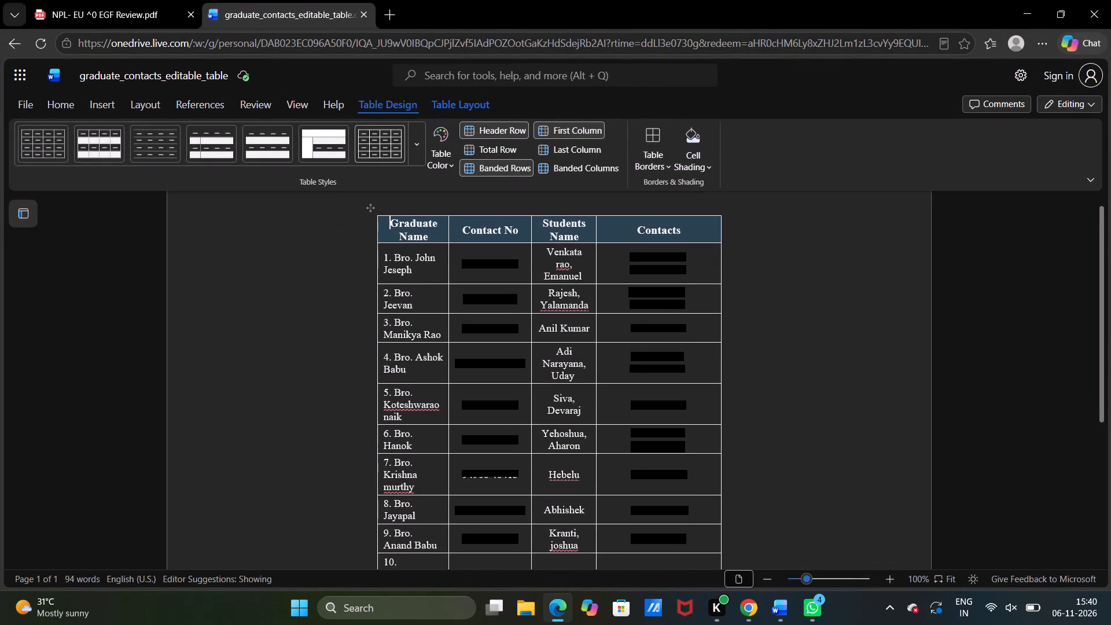
scroll(414, 432, "down", 1)
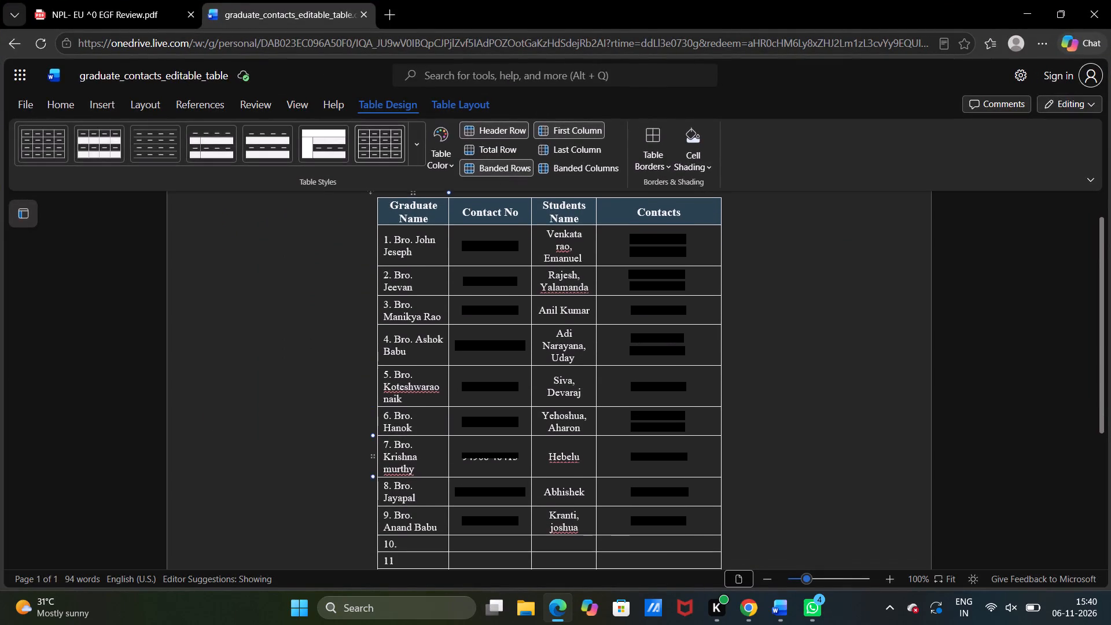
scroll(406, 474, "down", 1)
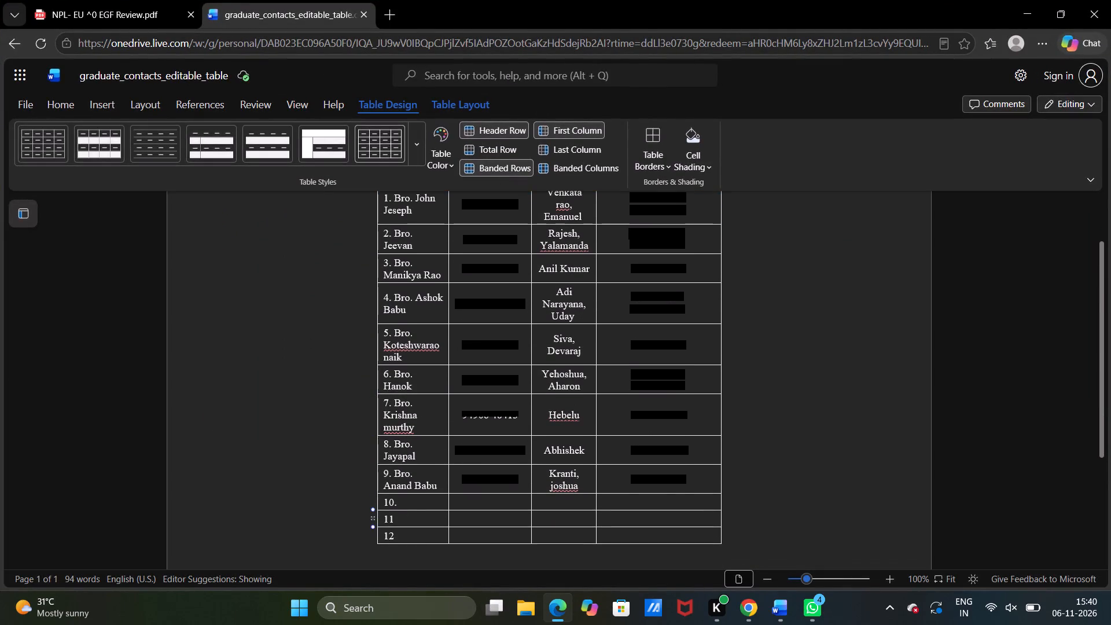
left_click(399, 497)
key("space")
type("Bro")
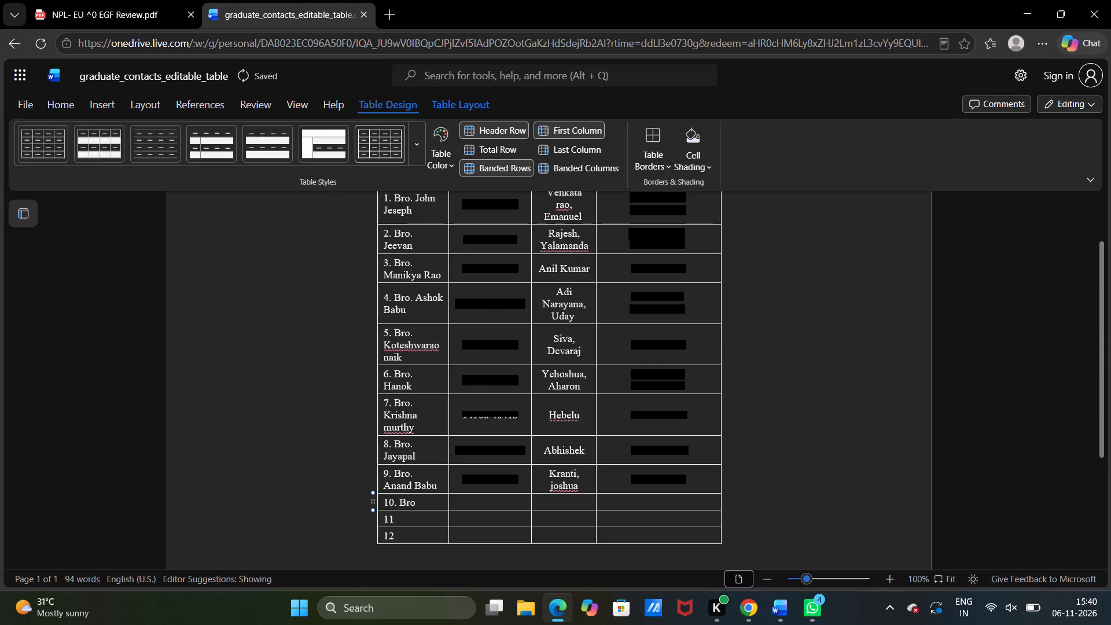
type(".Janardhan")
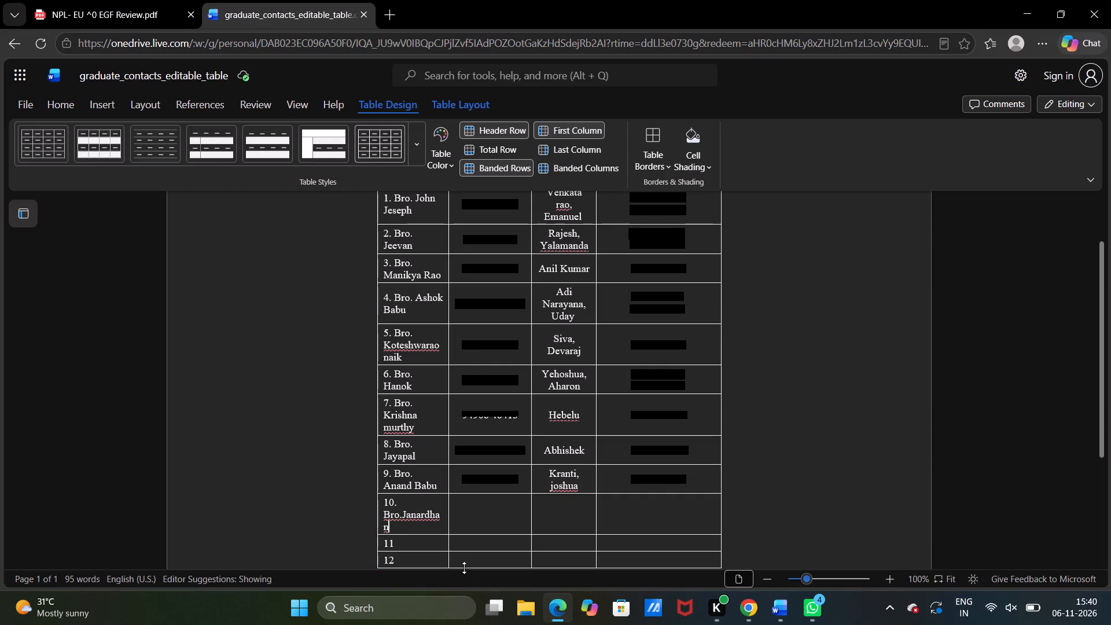
Try to make row 12 taller by moving the table's bottom edge downward.
left_click_drag(464, 568, 471, 594)
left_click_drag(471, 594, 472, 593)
Readjust the table's outer edge beside the Contacts column, leaving the column only slightly wider than before.
scroll(480, 528, "up", 1)
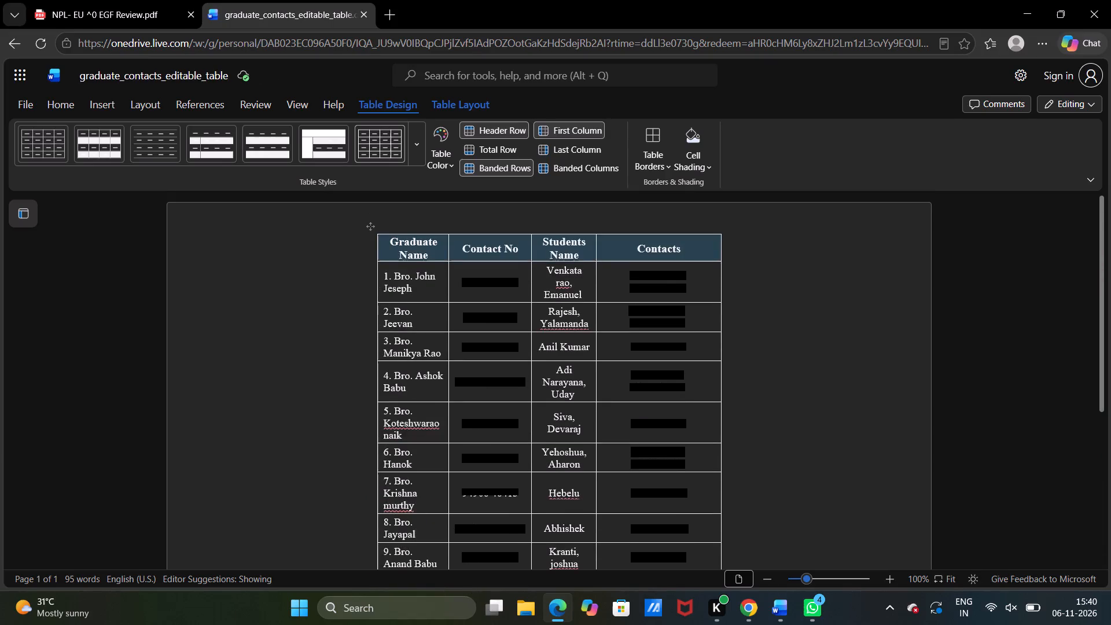
scroll(480, 528, "up", 1)
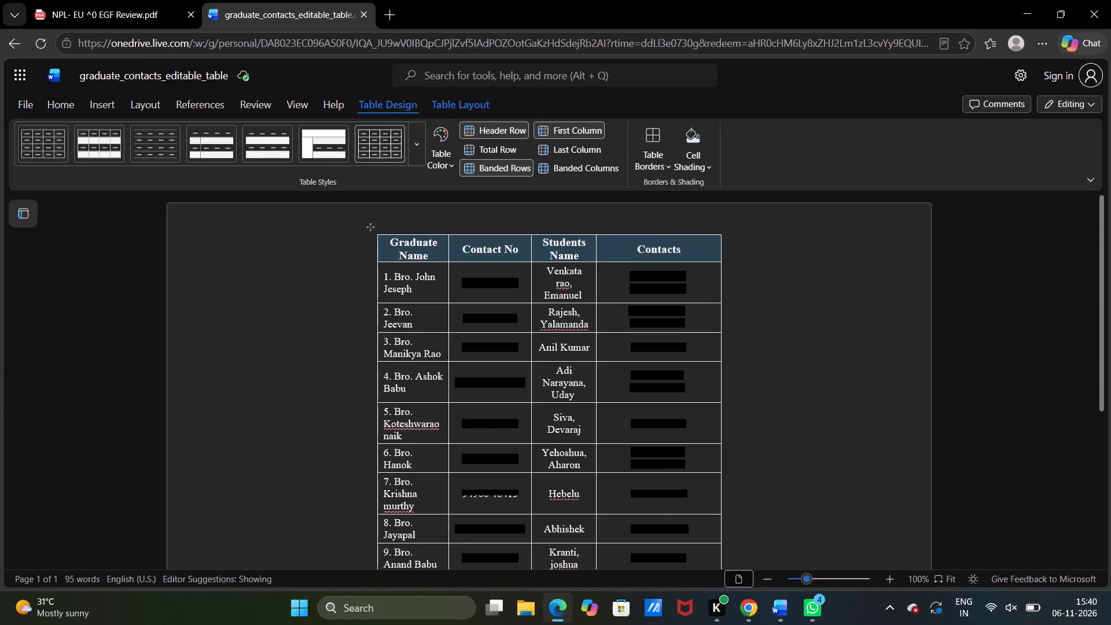
left_click_drag(722, 284, 839, 280)
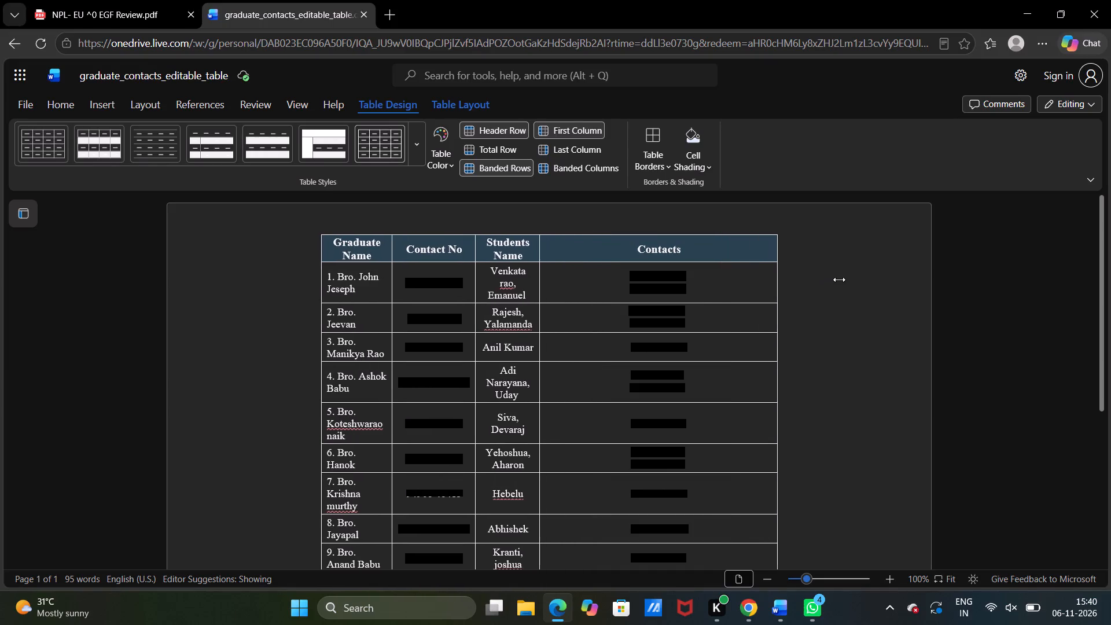
left_click_drag(839, 280, 621, 305)
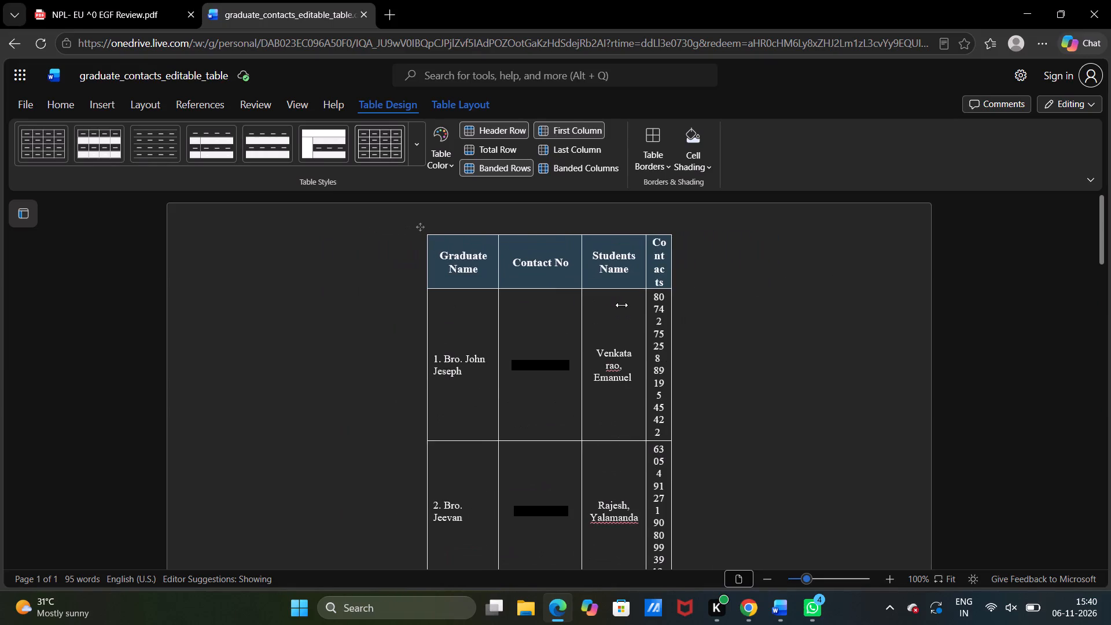
left_click_drag(621, 305, 745, 291)
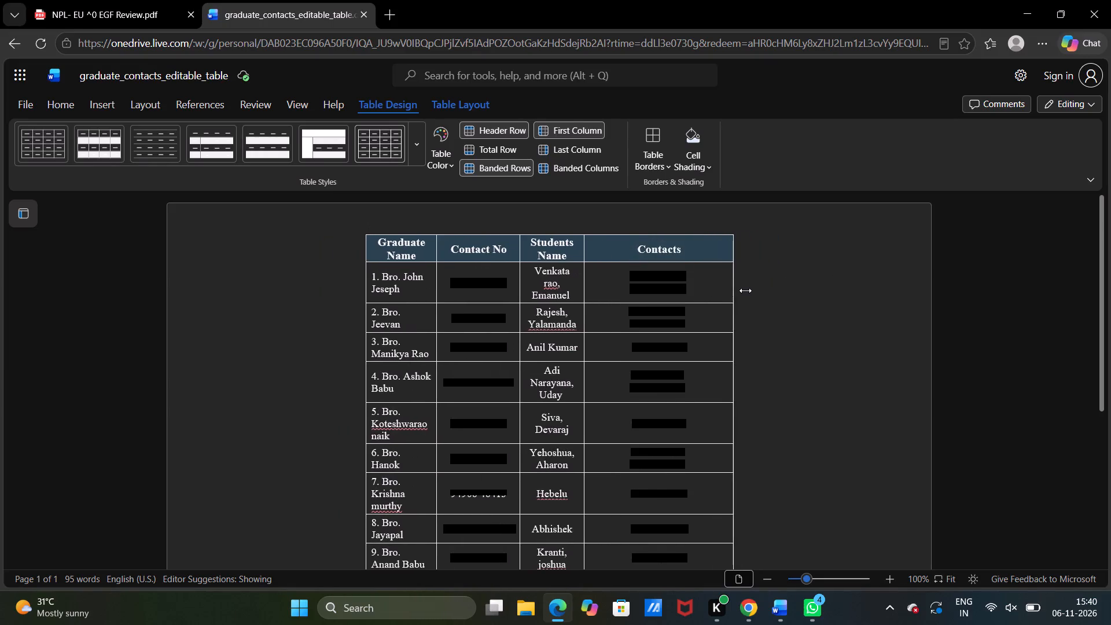
left_click_drag(745, 291, 727, 290)
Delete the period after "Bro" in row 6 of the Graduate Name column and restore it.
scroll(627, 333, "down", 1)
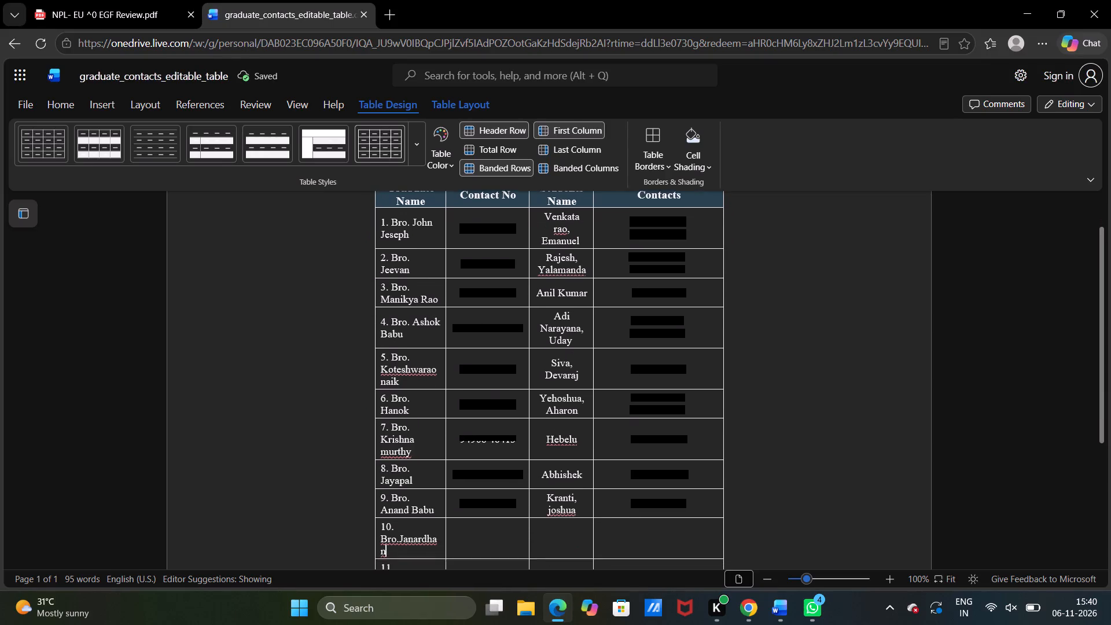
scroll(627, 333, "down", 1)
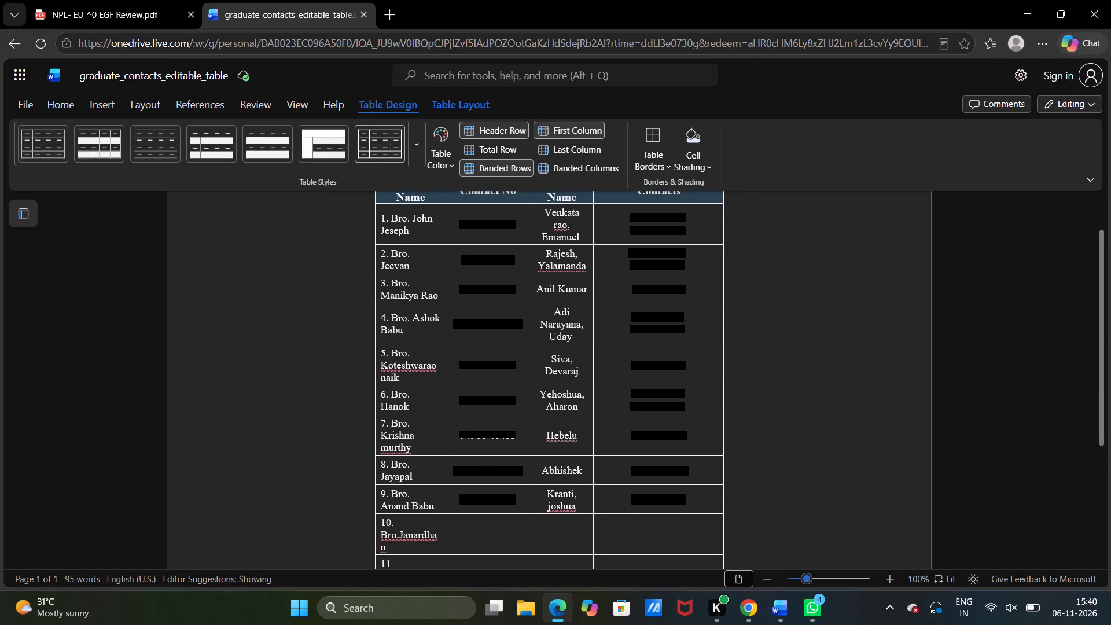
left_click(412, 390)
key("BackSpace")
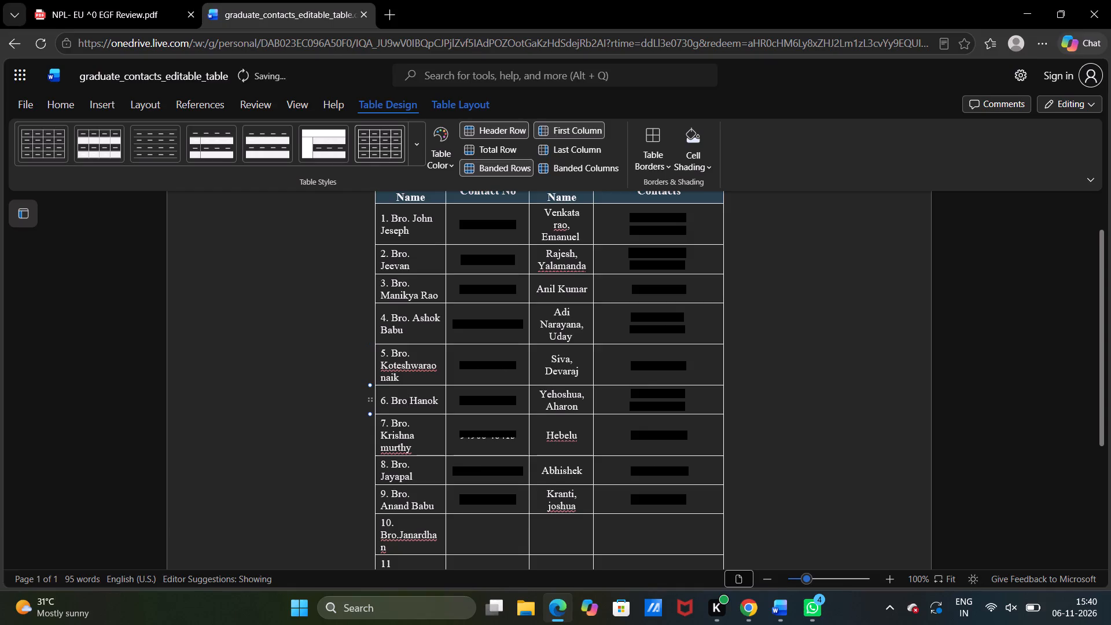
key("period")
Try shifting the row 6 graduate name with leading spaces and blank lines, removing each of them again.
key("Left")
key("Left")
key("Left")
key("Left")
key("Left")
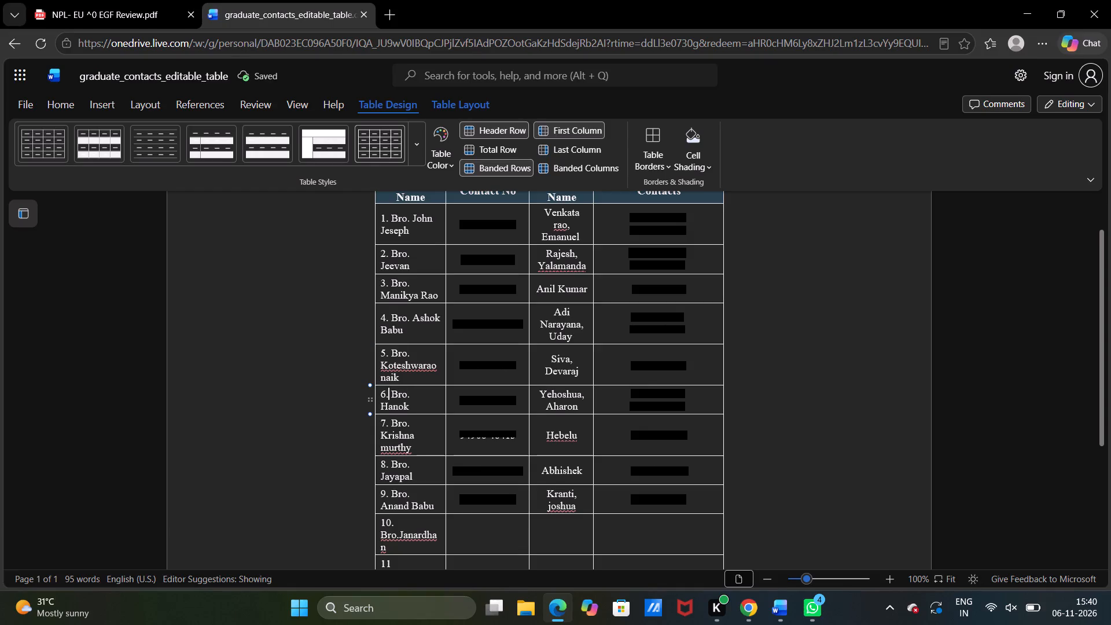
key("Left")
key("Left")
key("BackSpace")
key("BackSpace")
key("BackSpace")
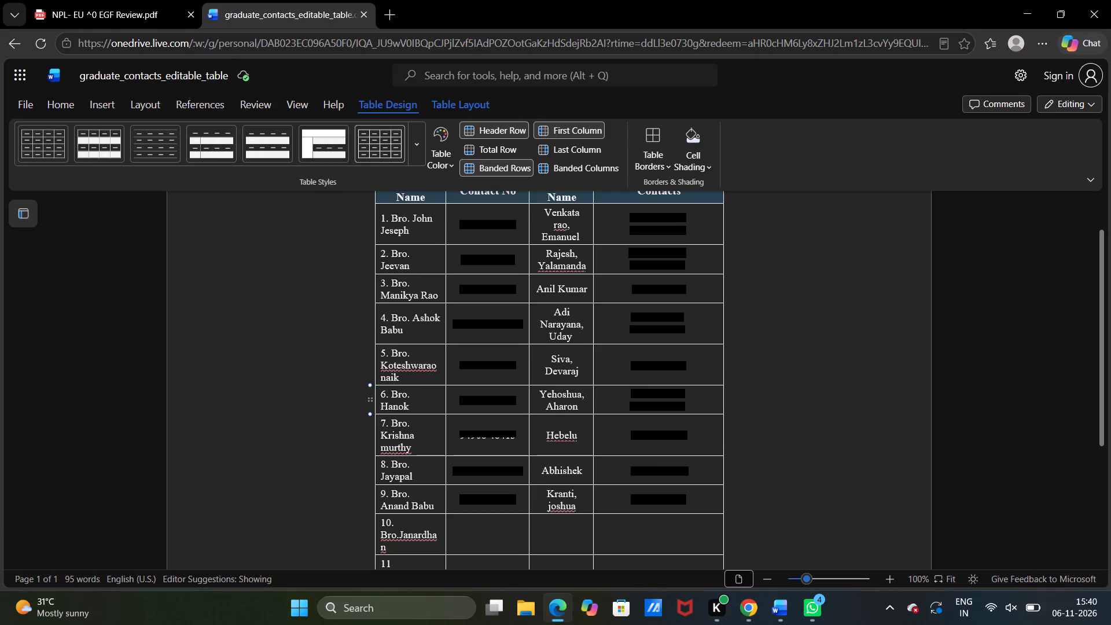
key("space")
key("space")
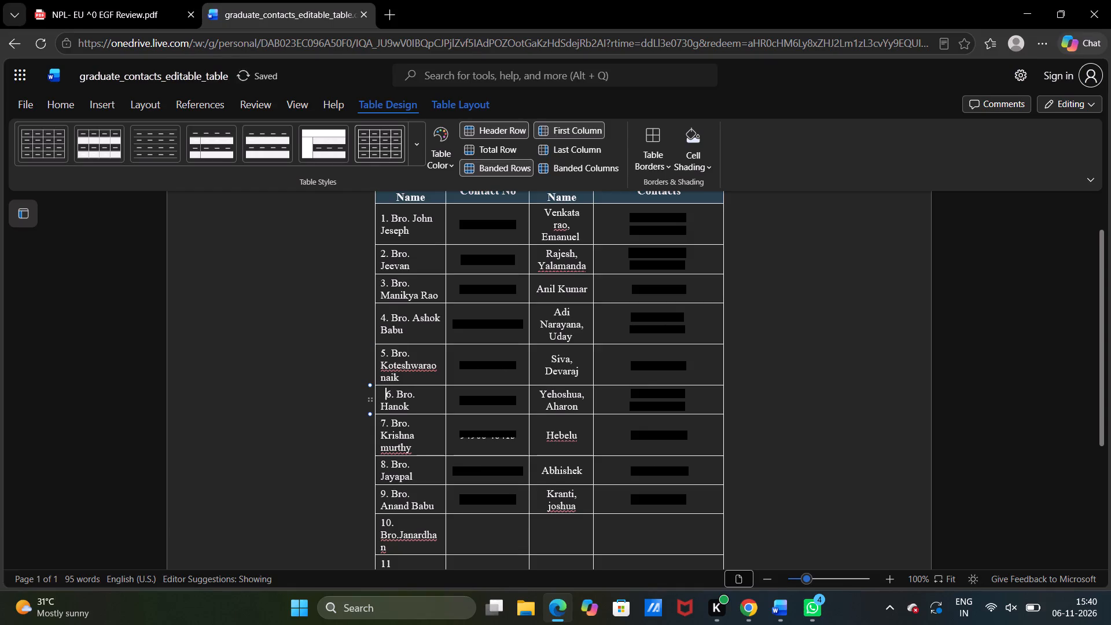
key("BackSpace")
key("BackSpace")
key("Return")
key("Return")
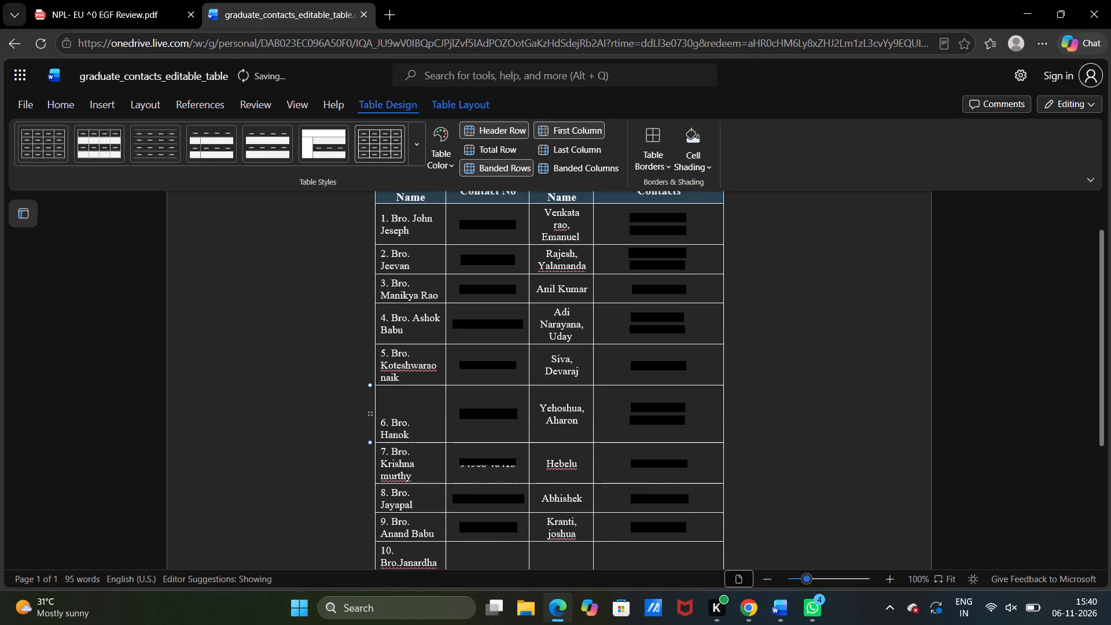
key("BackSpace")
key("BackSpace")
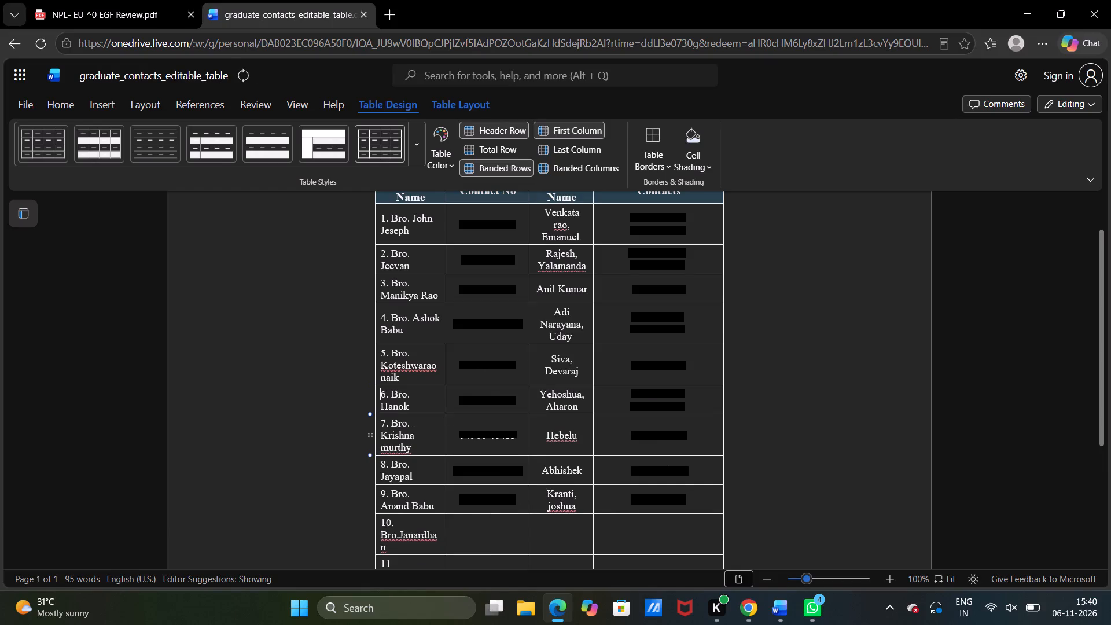
Widen the Graduate Name column into the Contact No column so that most graduate names fit on a single line.
triple_click(420, 411)
left_click(420, 411)
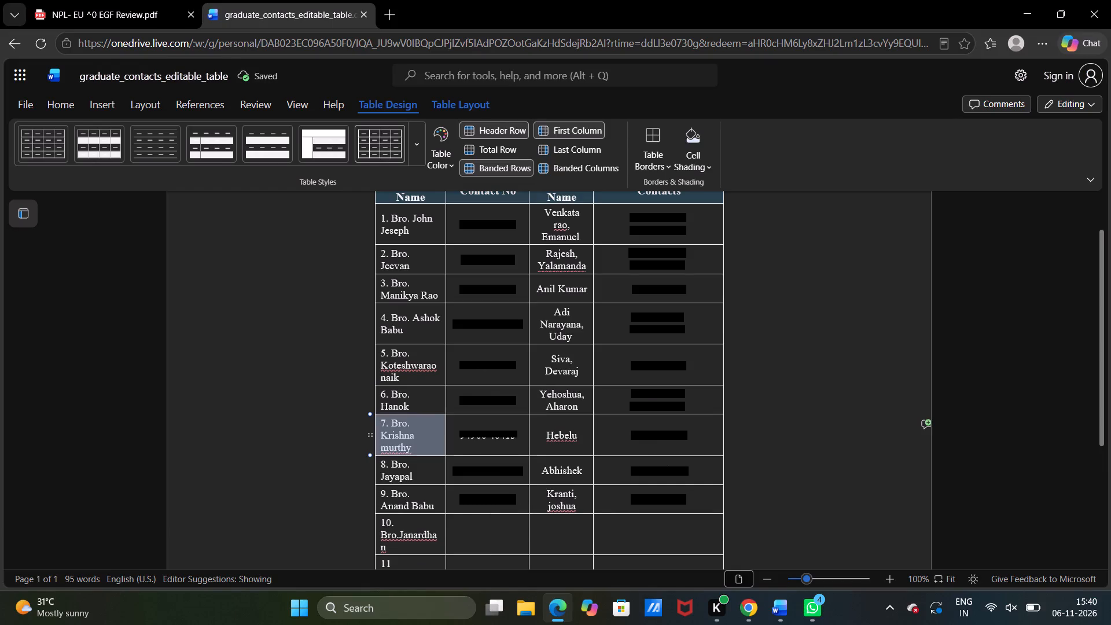
left_click_drag(420, 412, 439, 400)
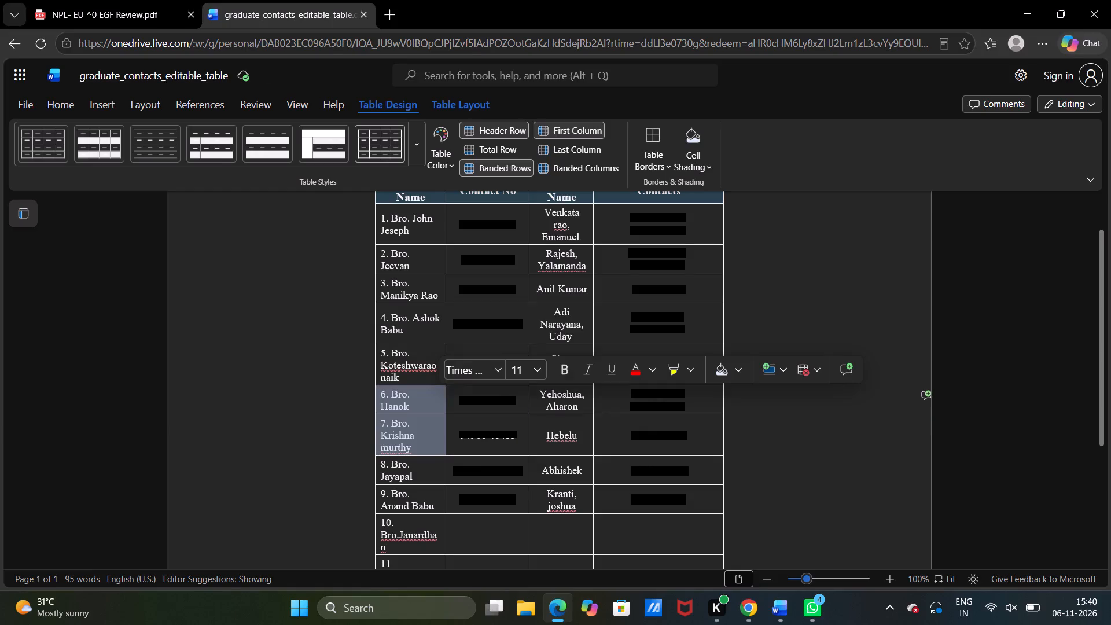
left_click_drag(445, 399, 458, 396)
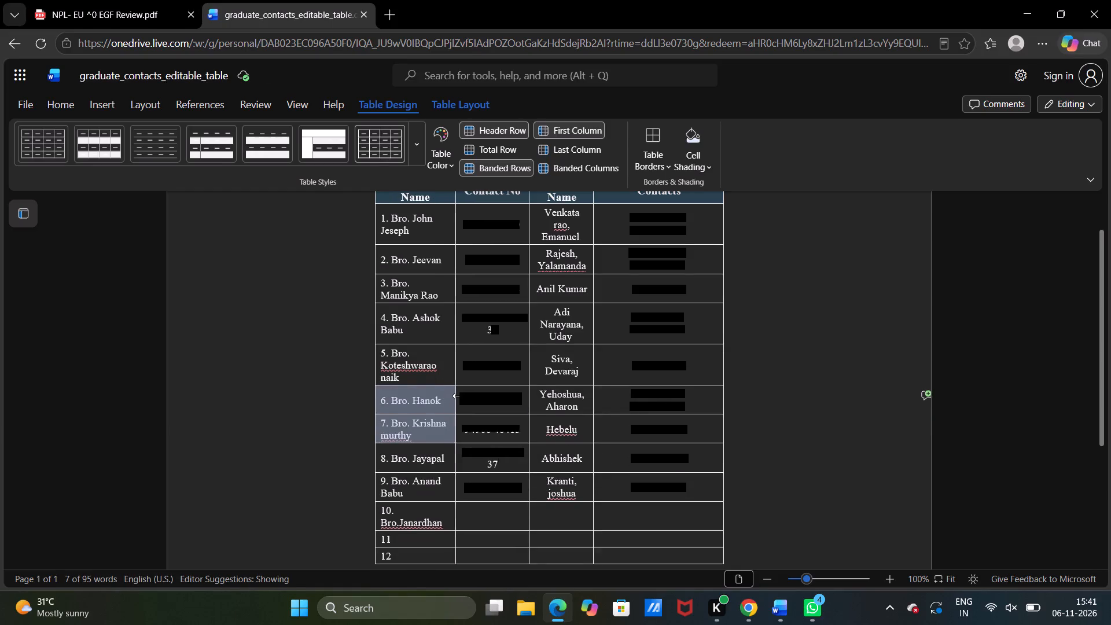
left_click_drag(458, 396, 481, 395)
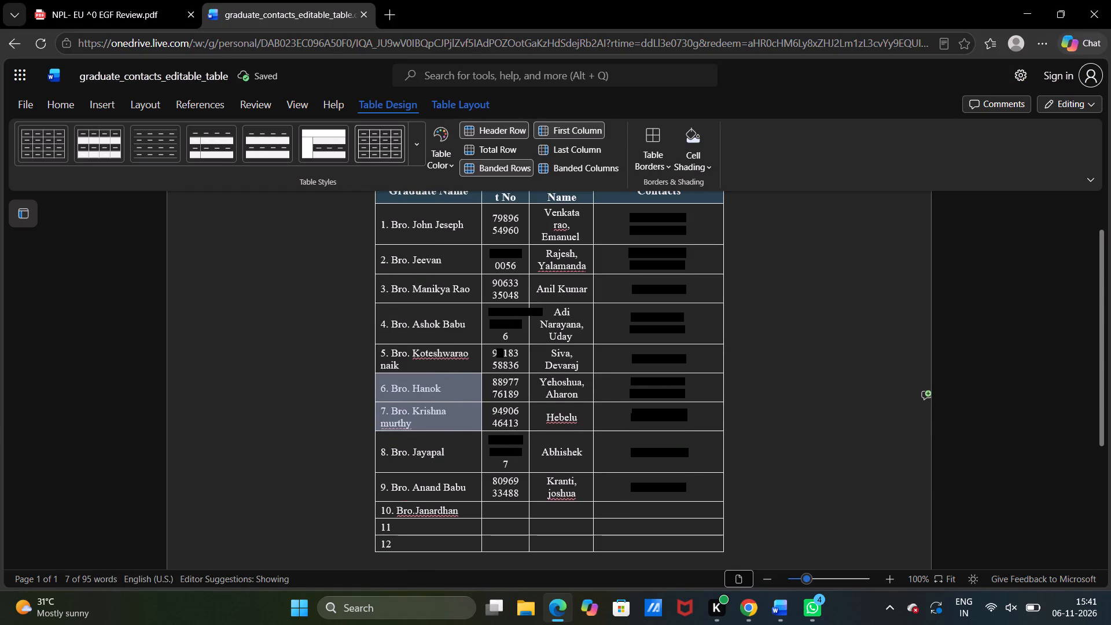
Widen the Contact No column into the Students Name column so that its heading and most phone numbers fit on one line.
left_click_drag(528, 388, 577, 382)
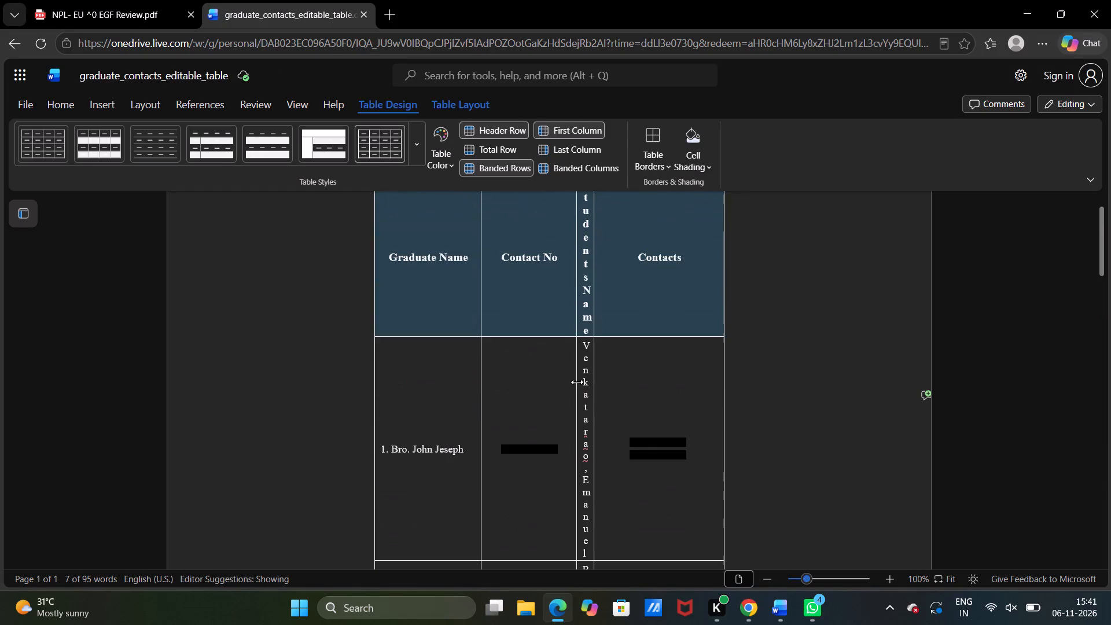
left_click_drag(577, 382, 553, 385)
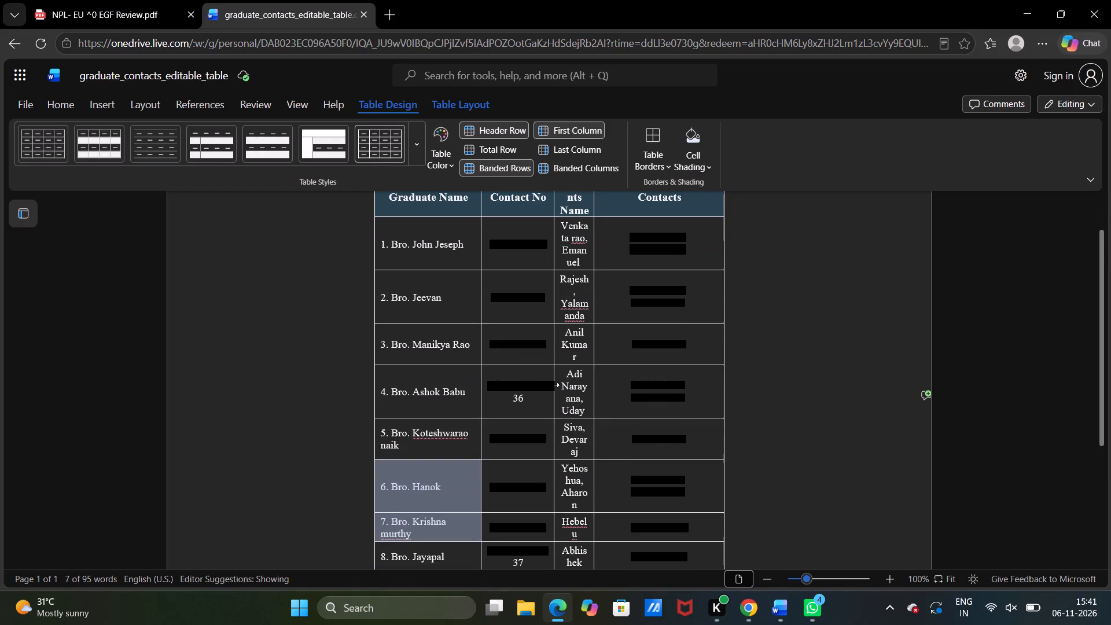
left_click_drag(553, 385, 559, 385)
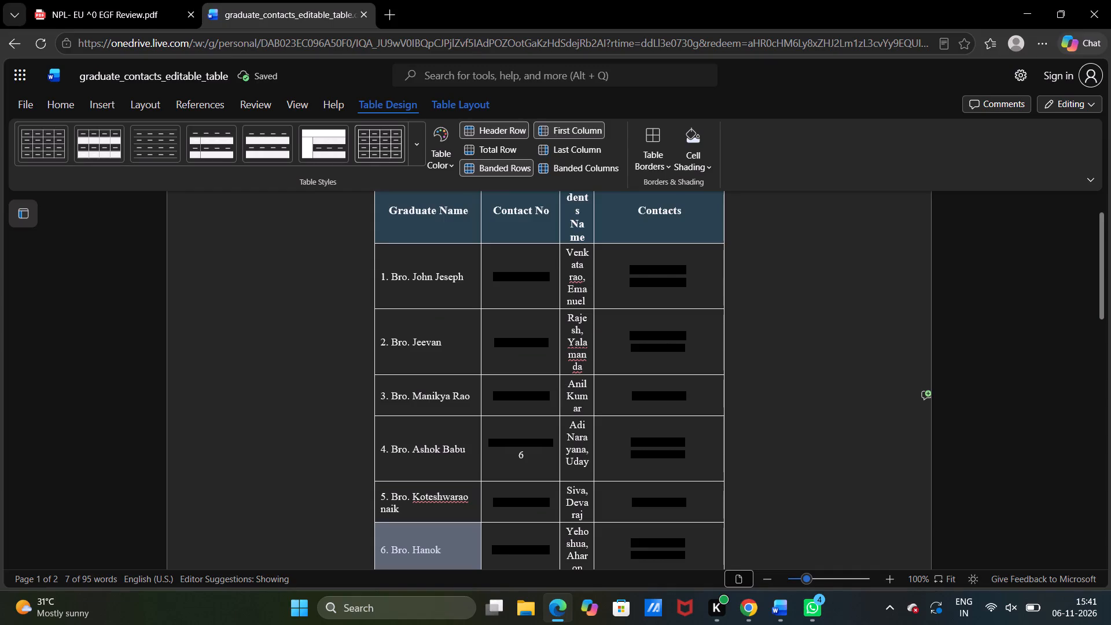
Widen the Students Name column into the Contacts column so that each row's student names fit on a single line.
left_click_drag(593, 437, 616, 438)
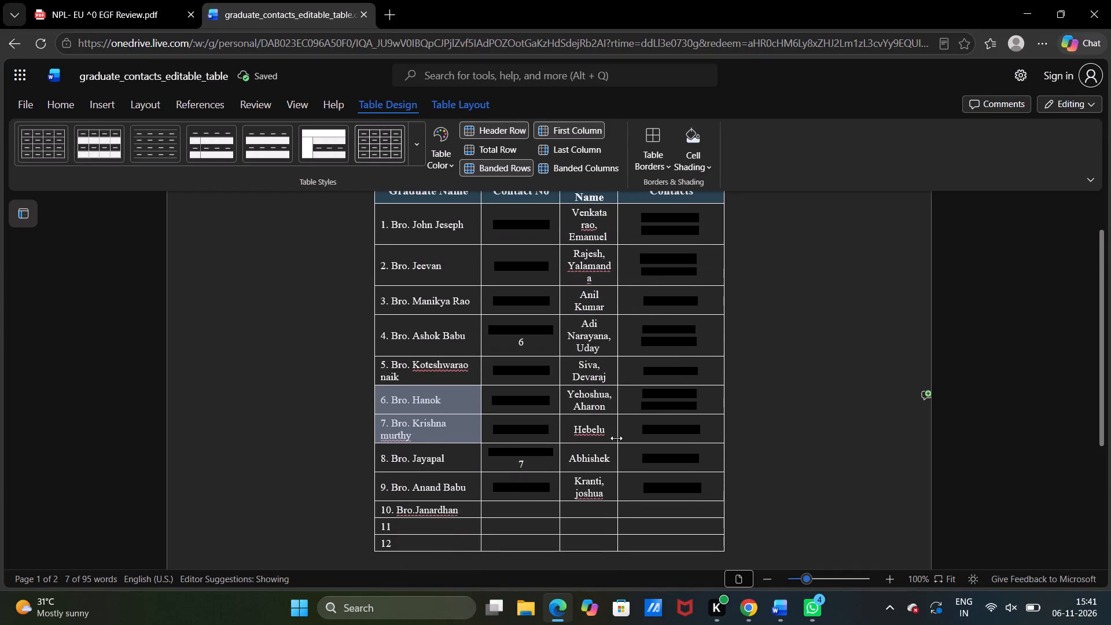
left_click_drag(616, 438, 642, 434)
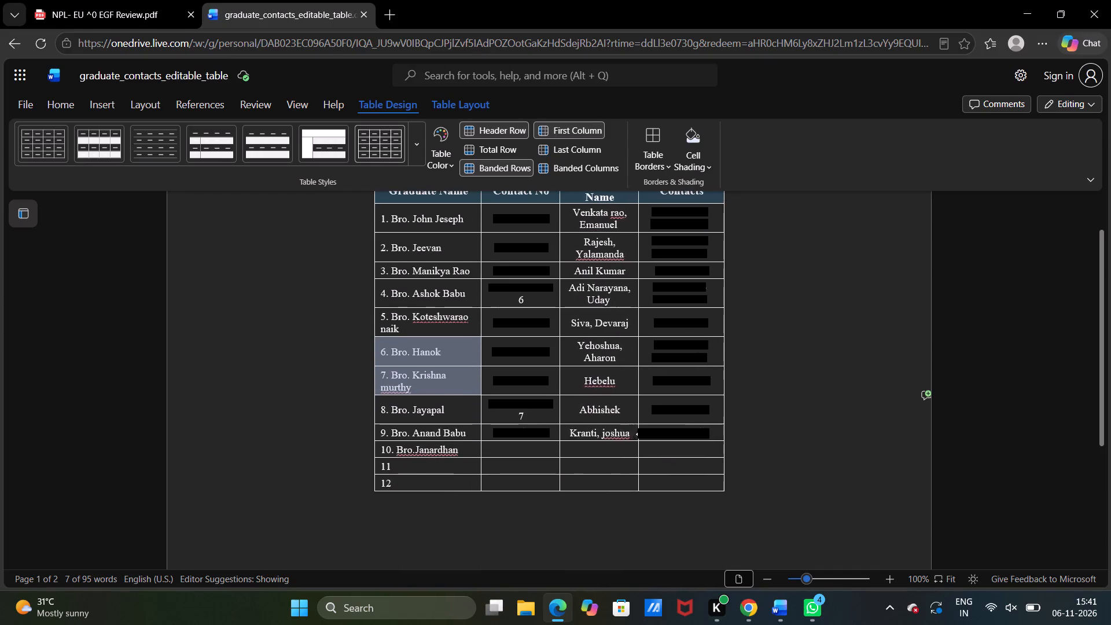
left_click_drag(642, 434, 711, 435)
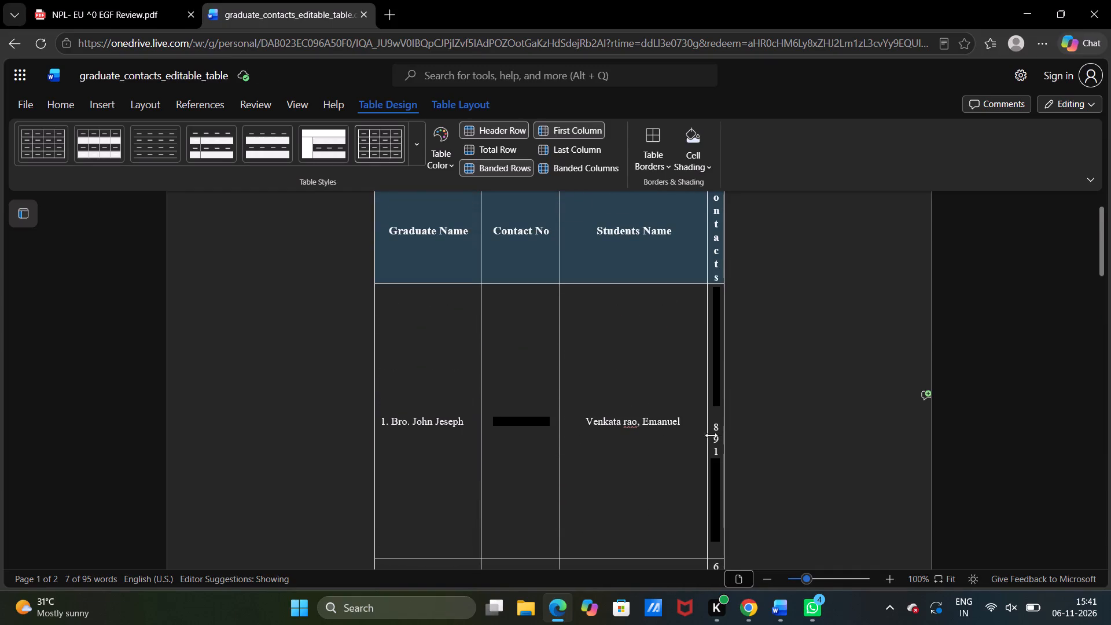
left_click_drag(711, 435, 682, 431)
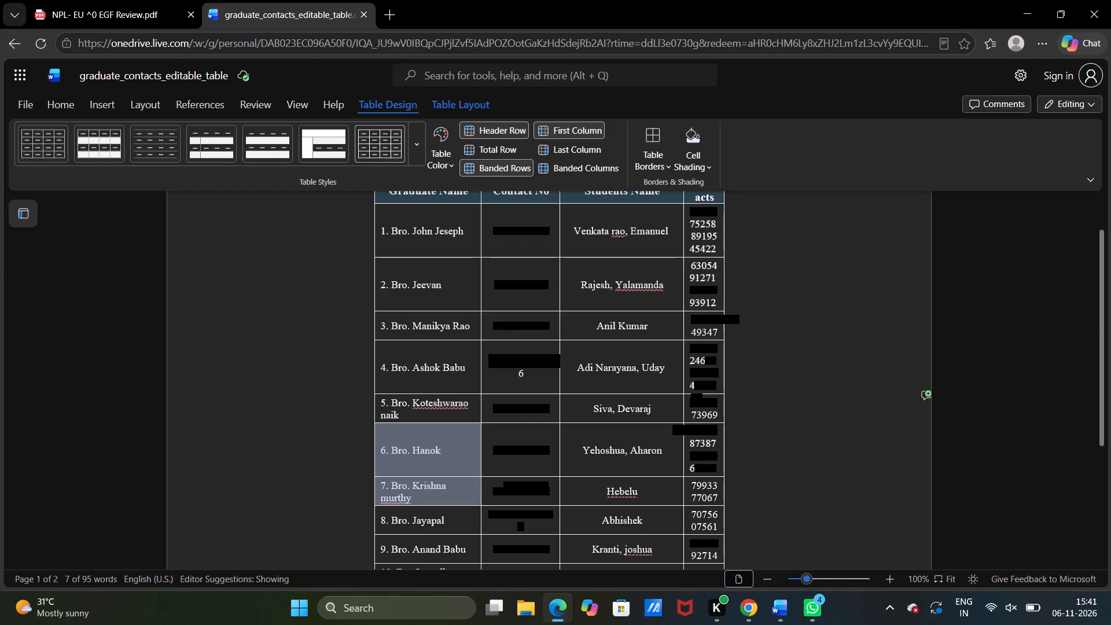
left_click_drag(682, 431, 672, 429)
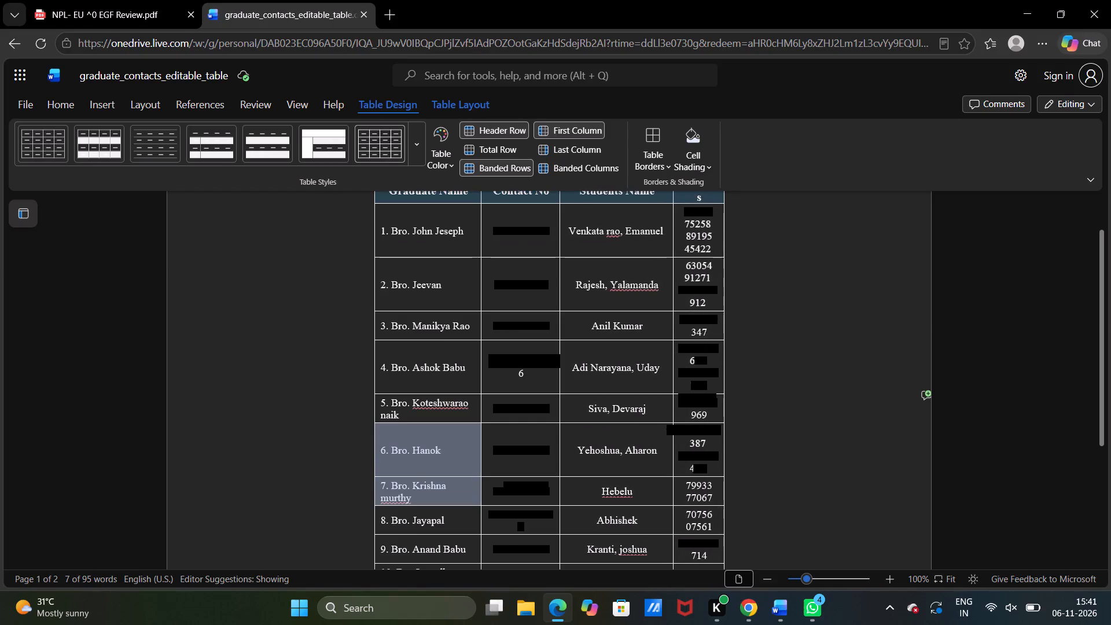
left_click_drag(672, 429, 668, 428)
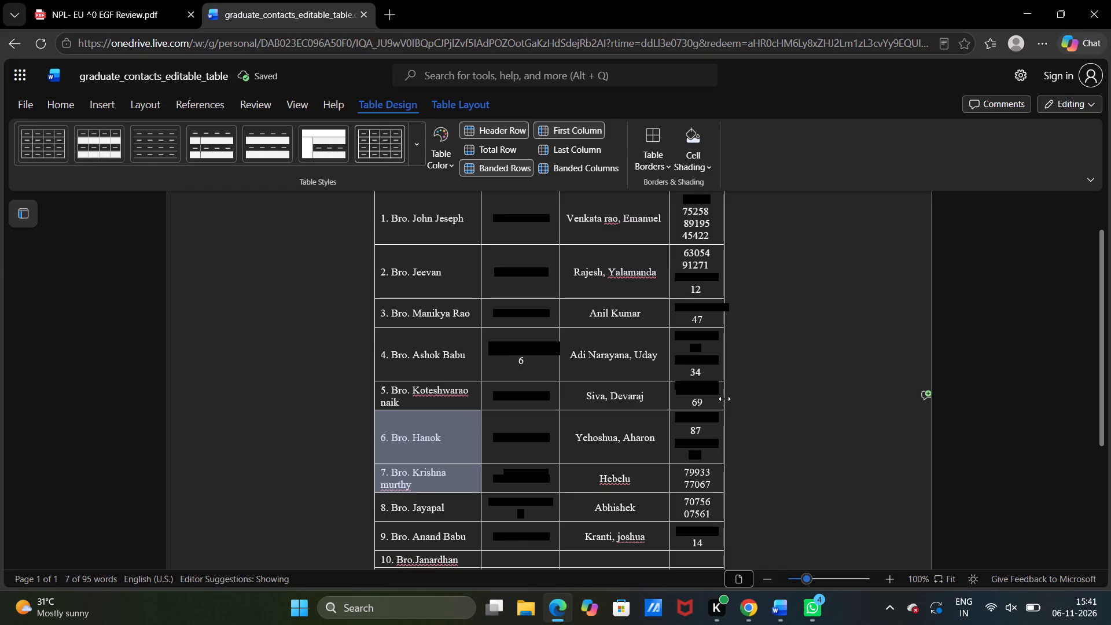
Widen the Contacts column at the table's outer edge so that each phone number fits on one line, and clear the cell selection.
left_click_drag(724, 399, 804, 397)
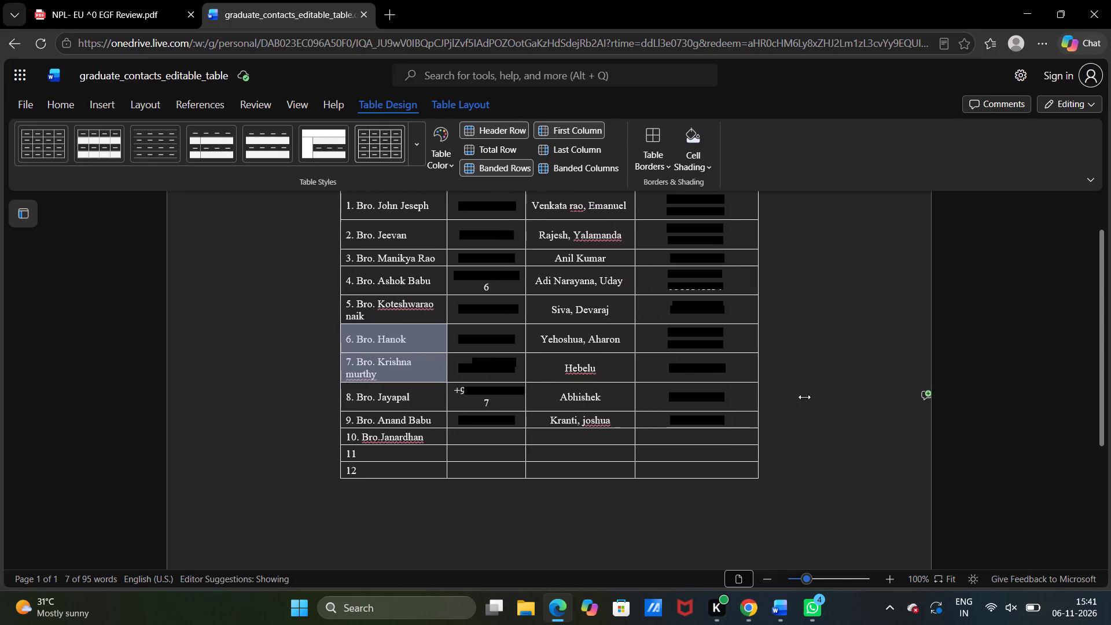
left_click_drag(804, 397, 824, 389)
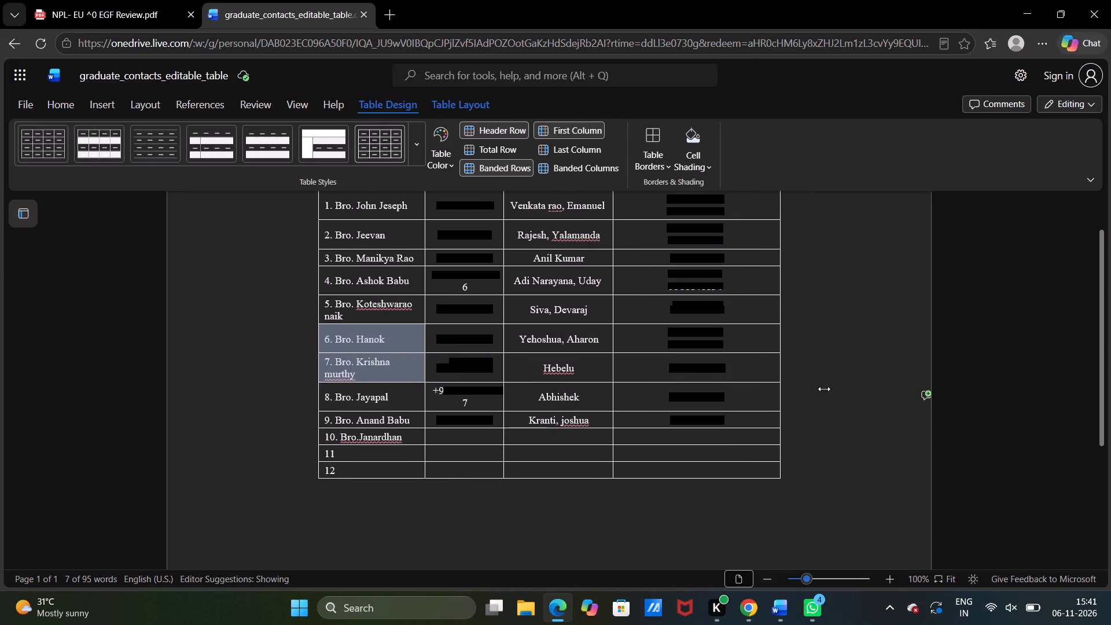
left_click_drag(824, 389, 787, 392)
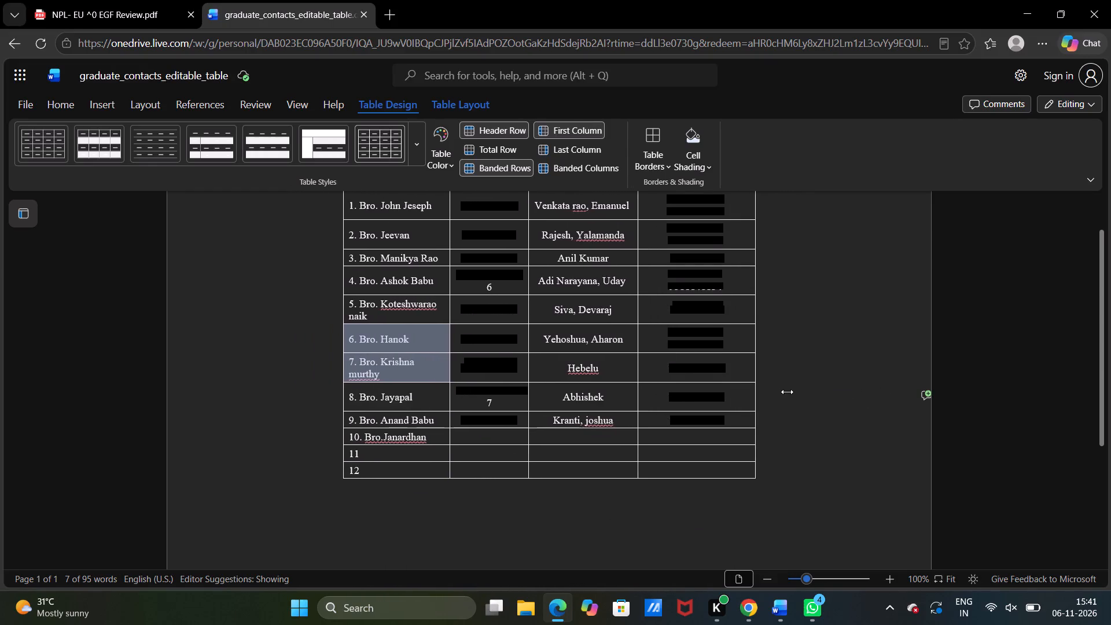
left_click_drag(787, 392, 785, 392)
scroll(599, 356, "up", 1)
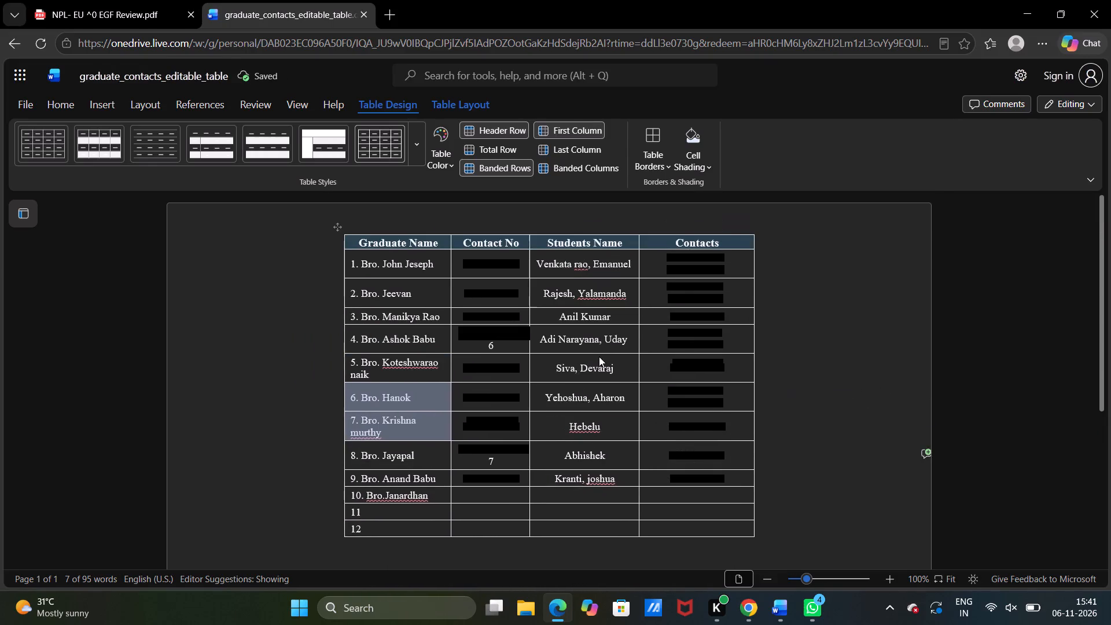
left_click(437, 267)
left_click(421, 296)
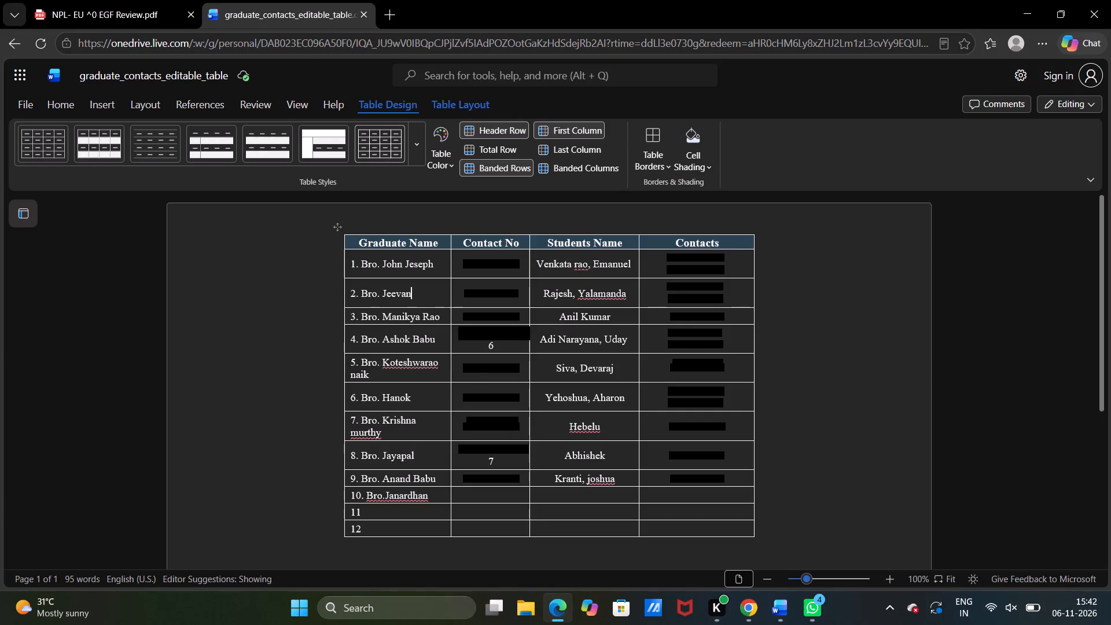
Widen the Contact No column slightly so that the long numbers in rows 4 and 8 fit on a single line.
left_click_drag(528, 342, 534, 342)
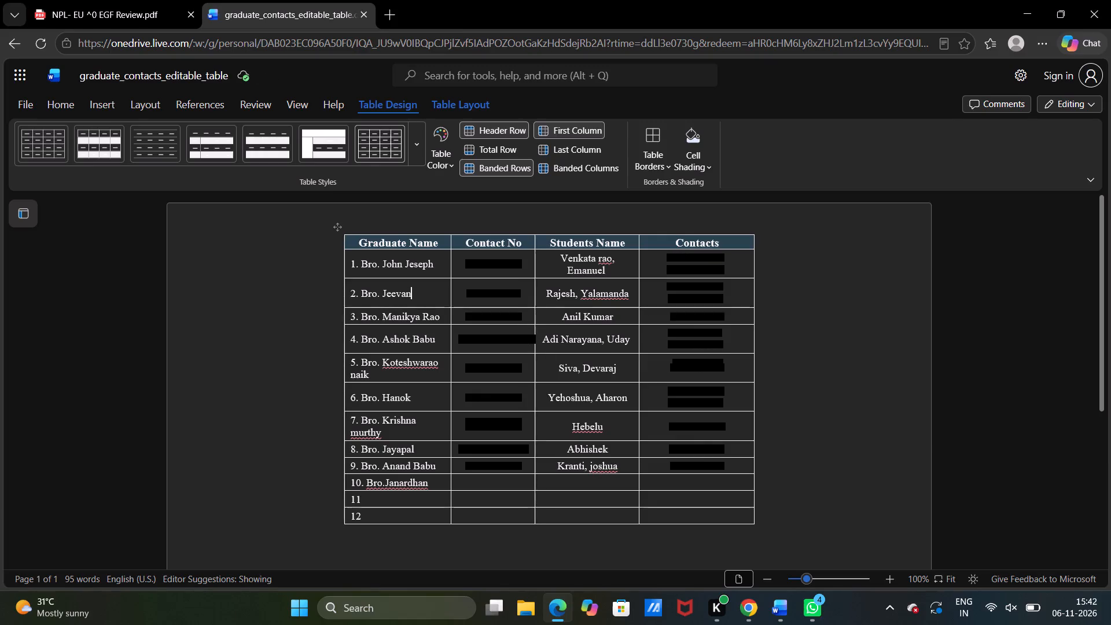
Delete the country-code prefix from the phone number in row 4 of the Contact No column.
left_click(473, 338)
key("BackSpace")
key("BackSpace")
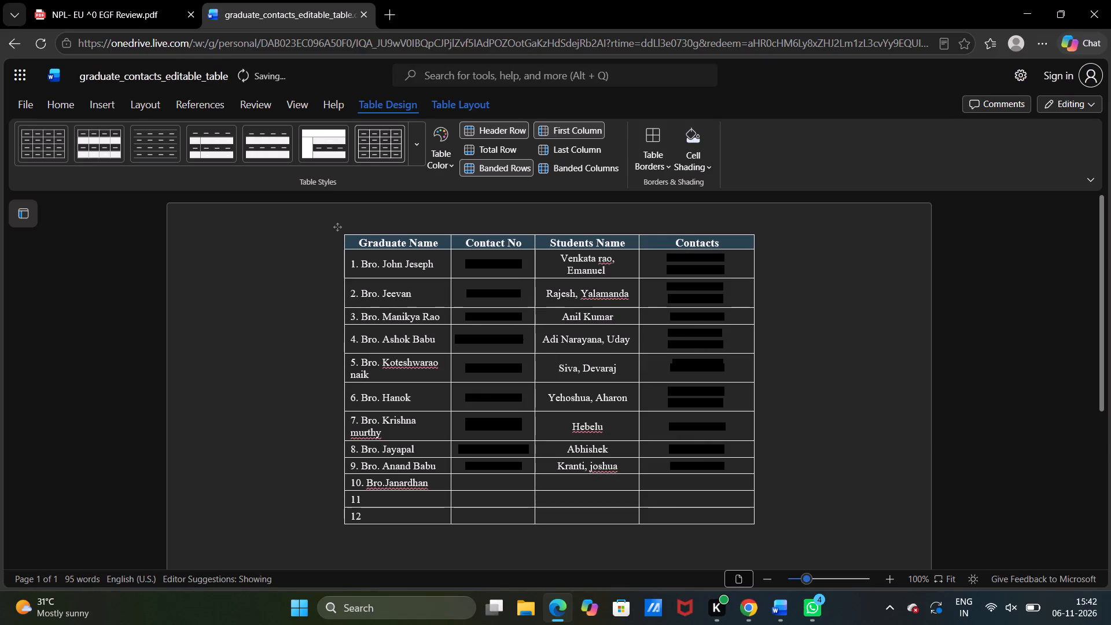
key("BackSpace")
Delete the country-code prefix from the phone number in row 8 of the Contact No column.
key("Down")
key("Down")
key("Down")
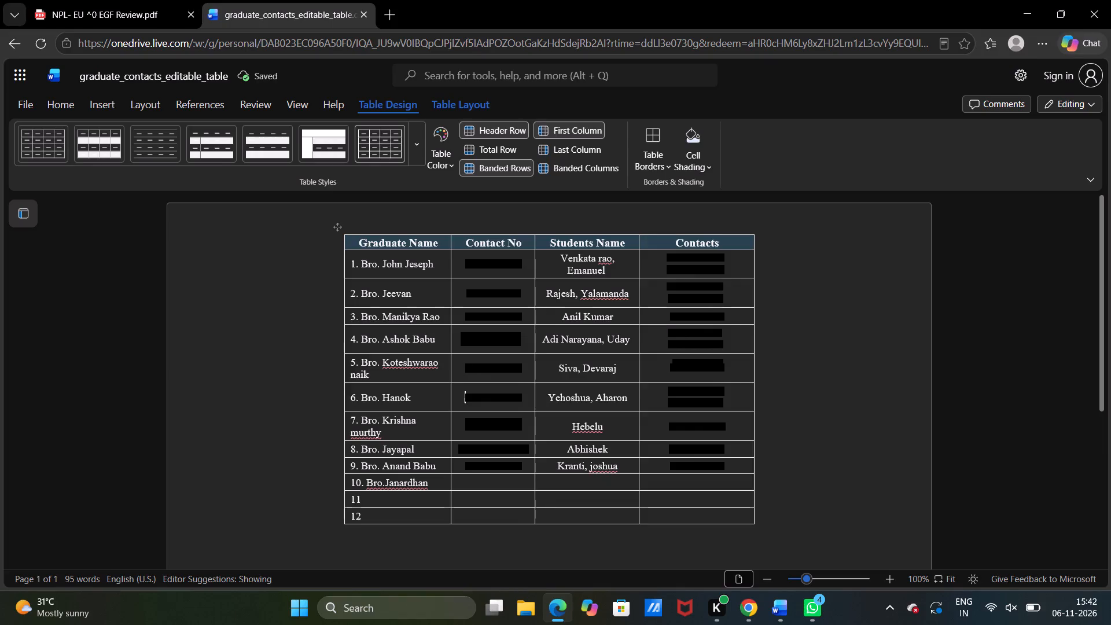
key("Down")
key("Right")
key("Right")
key("BackSpace")
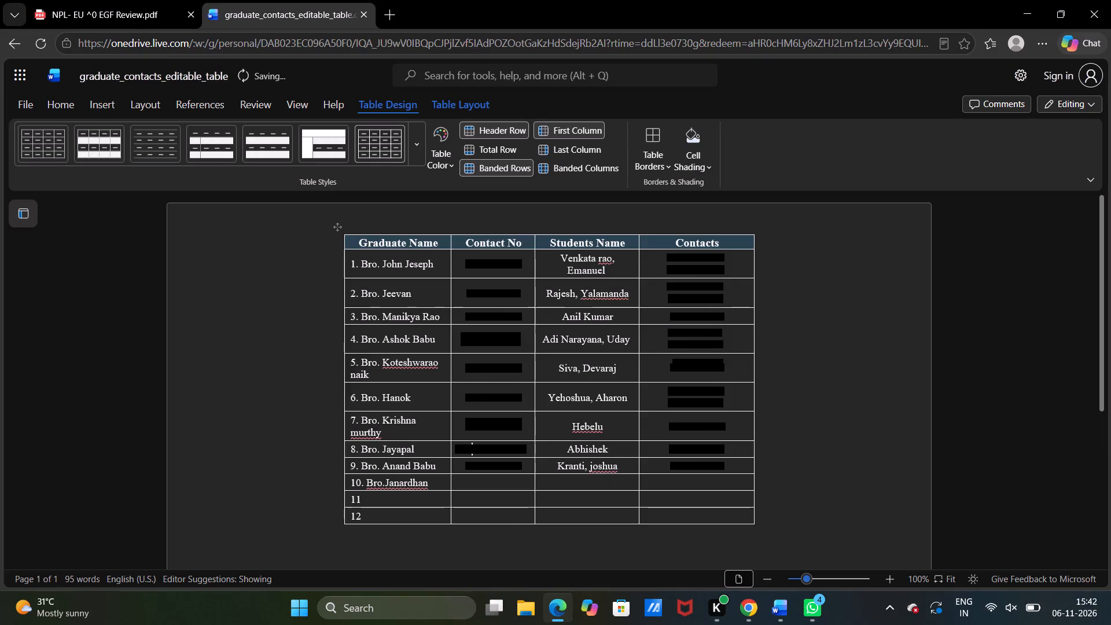
key("BackSpace")
key("BackSpace")
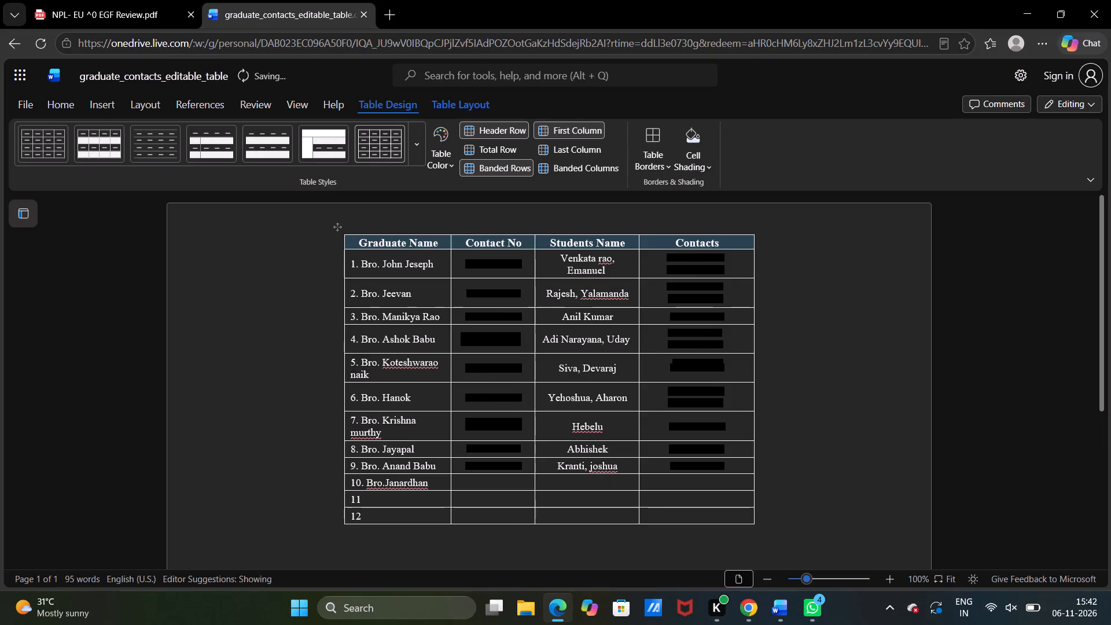
Capitalize the first letter of the last word of the graduate's name in row 5.
left_click(356, 374)
key("BackSpace")
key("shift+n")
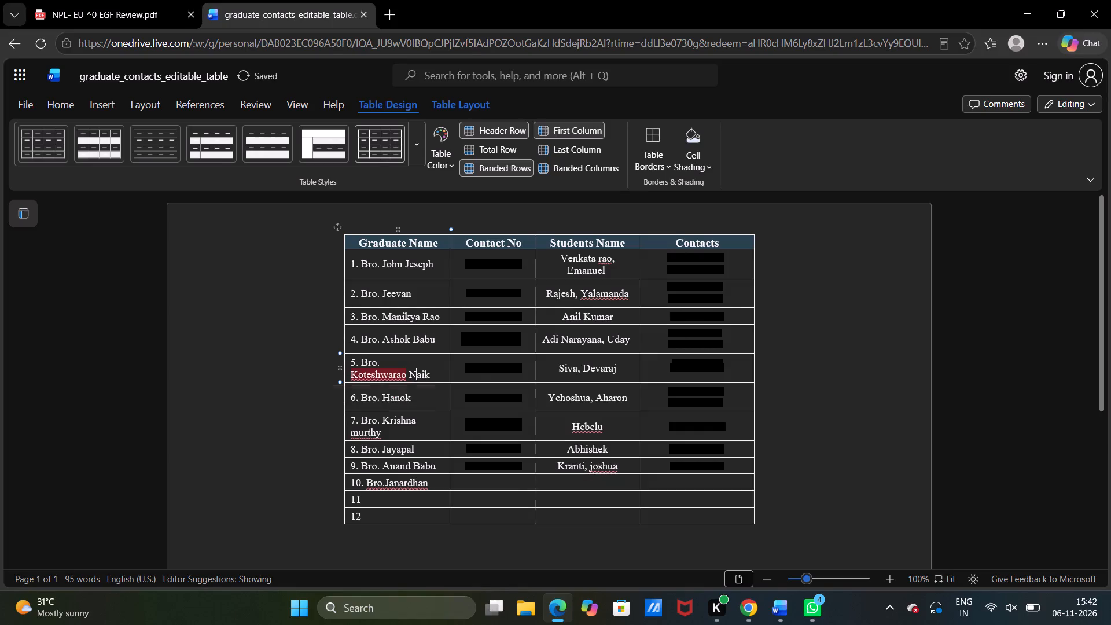
left_click(414, 369)
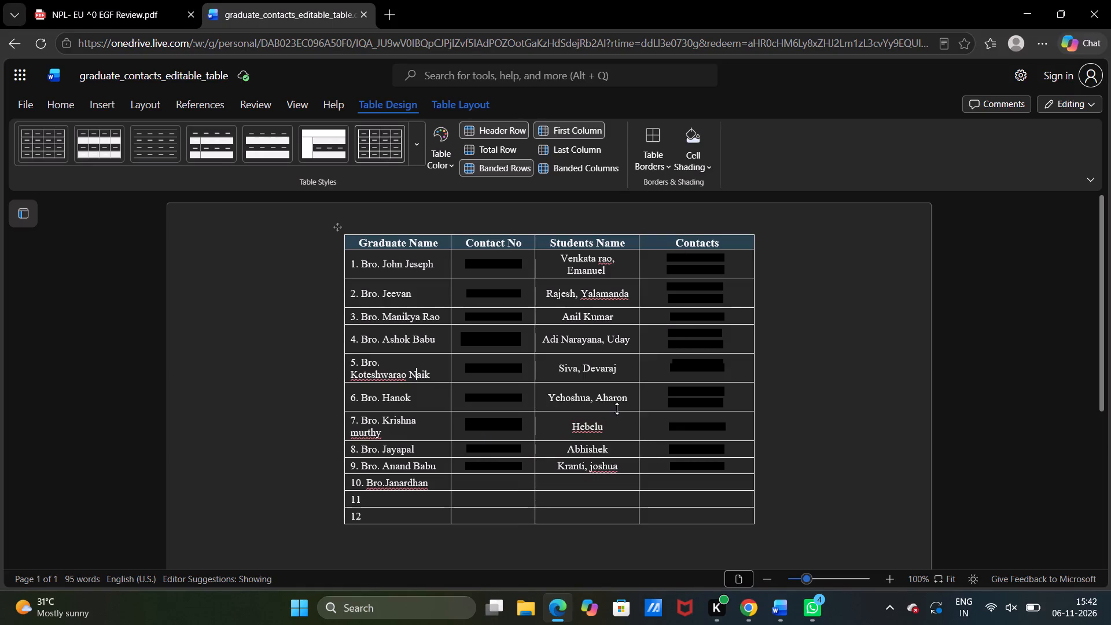
Delete the second student's name and the comma before it in row 6 of the Students Name column.
left_click(628, 394)
key("BackSpace")
key("BackSpace")
key("BackSpace")
key("BackSpace")
key("BackSpace")
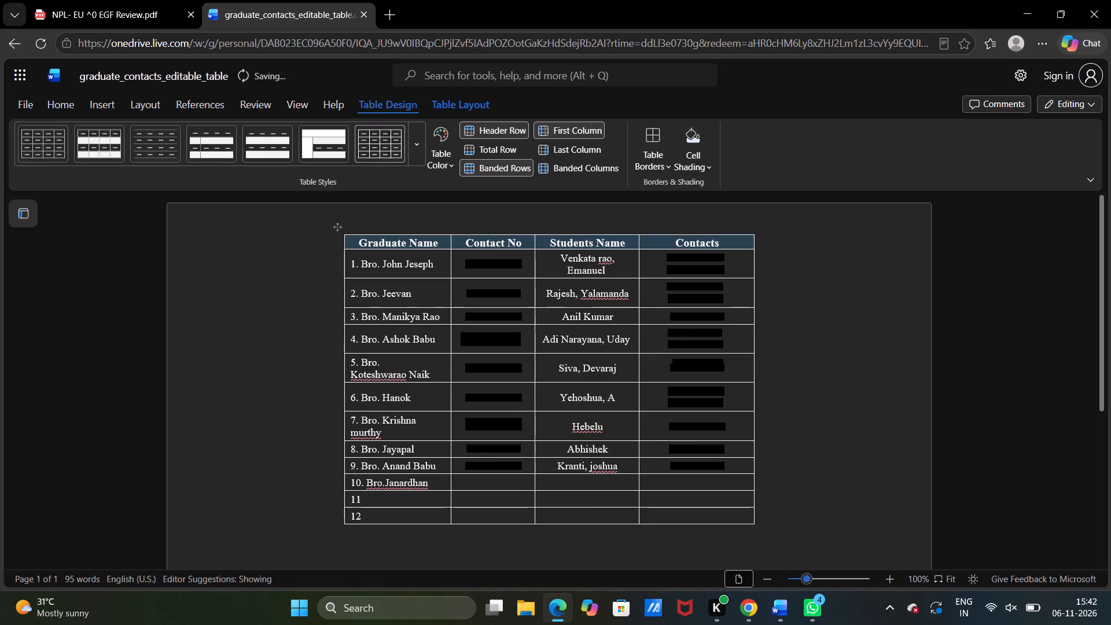
key("BackSpace")
key("BackSpace")
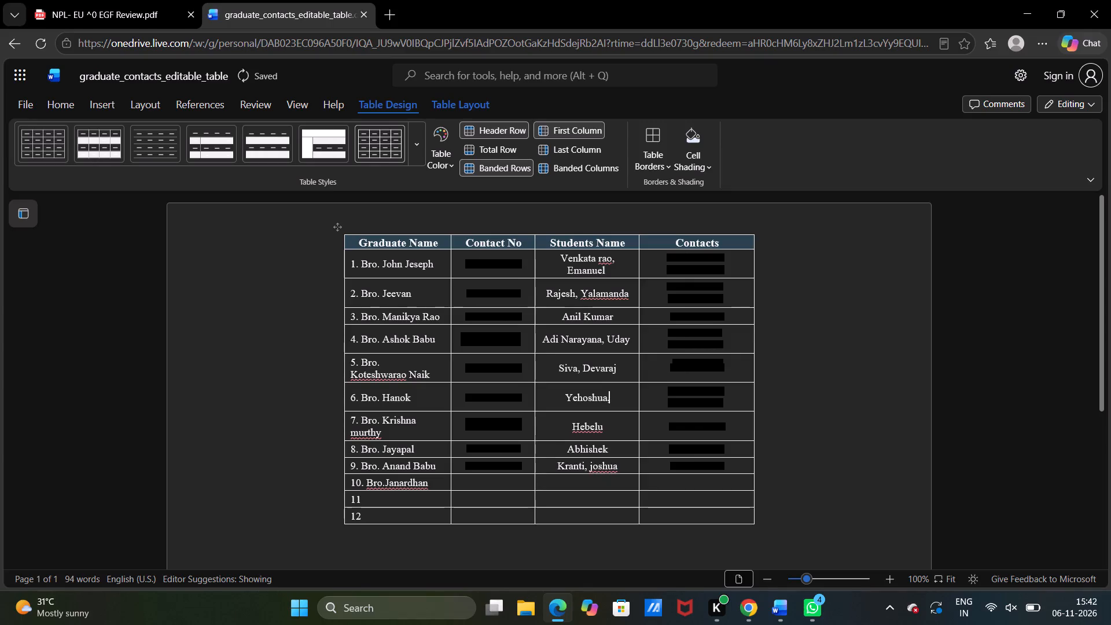
key("BackSpace")
Delete the second phone number in row 6 of the Contacts column, including its emptied line.
key("Right")
key("Right")
key("Right")
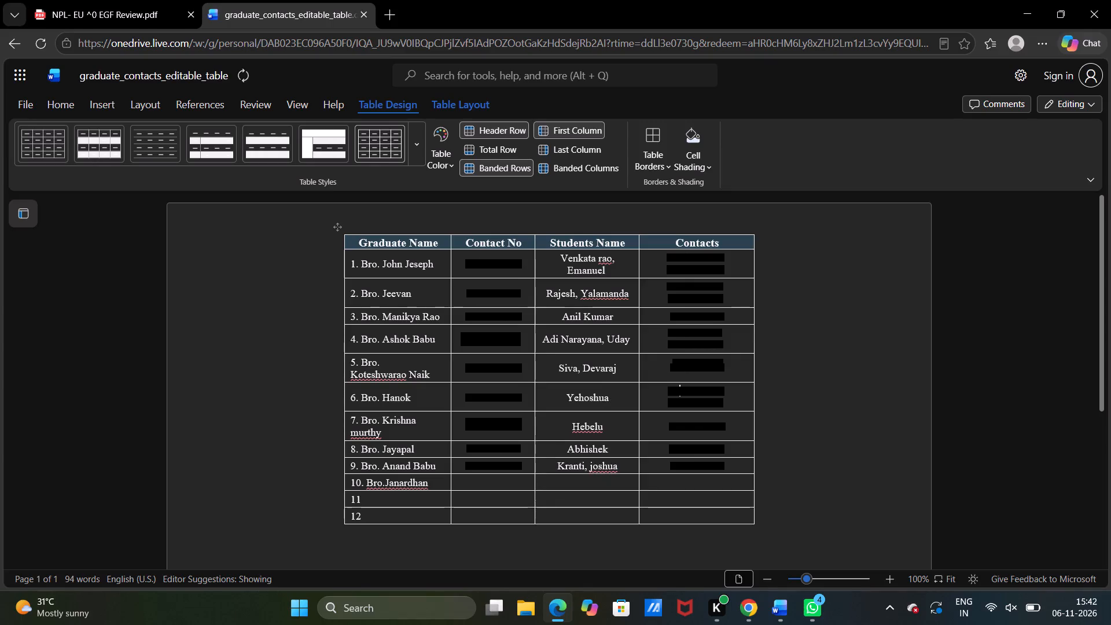
key("Down")
key("Right")
key("Right")
key("Right")
key("Right")
key("Right")
key("Right")
key("Right")
key("Right")
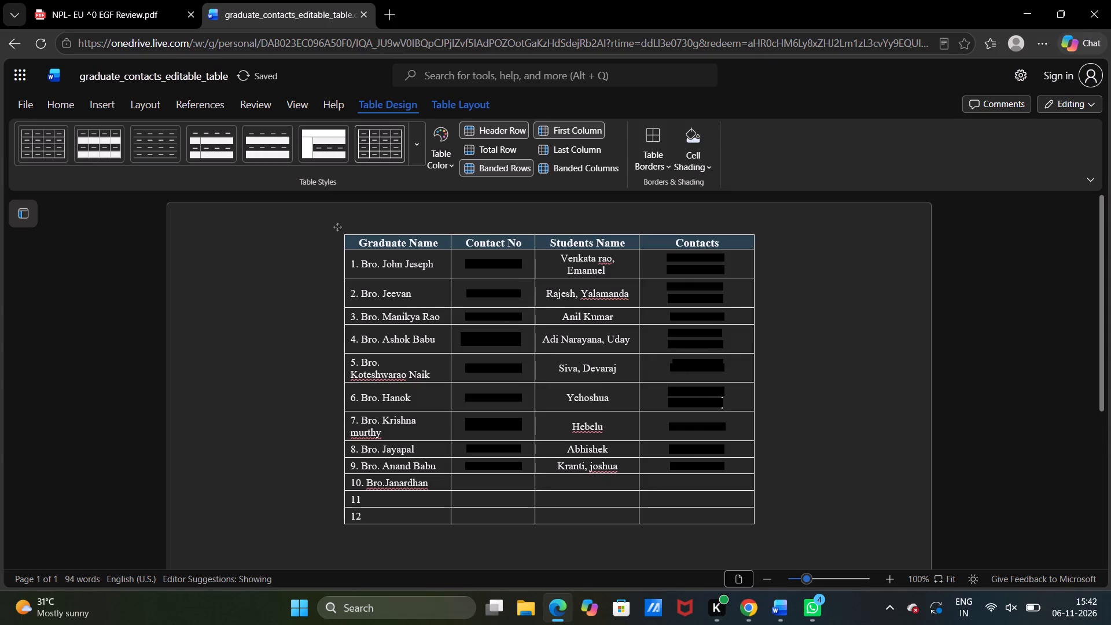
key("BackSpace")
key("BackSpace")
key("BackSpace")
key("BackSpace")
key("BackSpace")
key("BackSpace")
key("BackSpace")
key("BackSpace")
key("BackSpace")
key("BackSpace")
key("BackSpace")
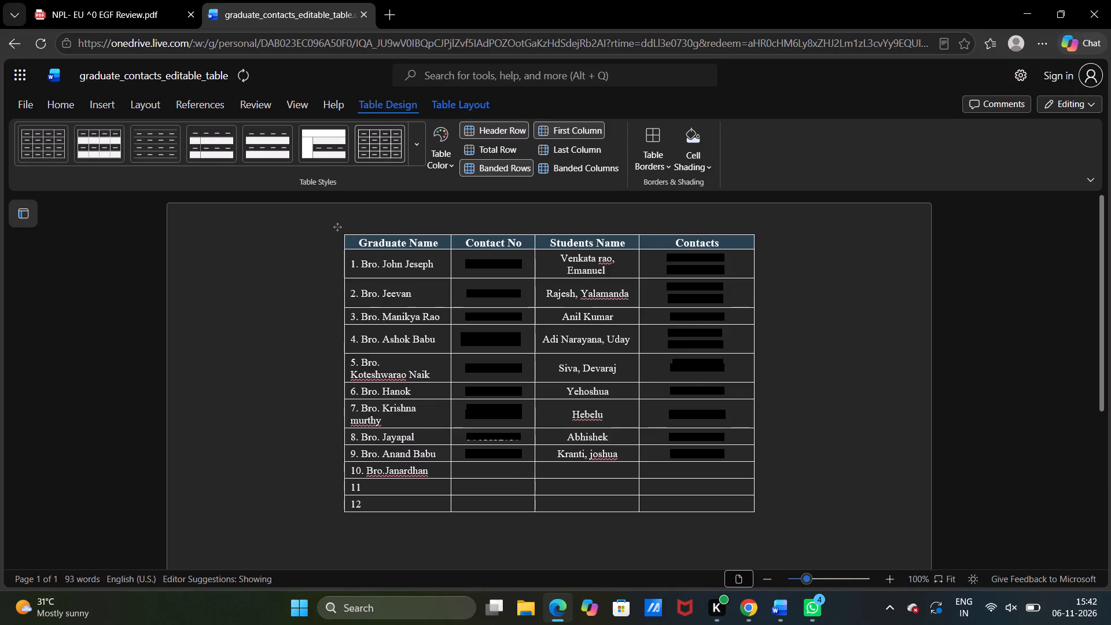
Add a blank line below the phone numbers in the Contacts cells of rows 6, 8, 9, 3, 2 and 1.
key("Return")
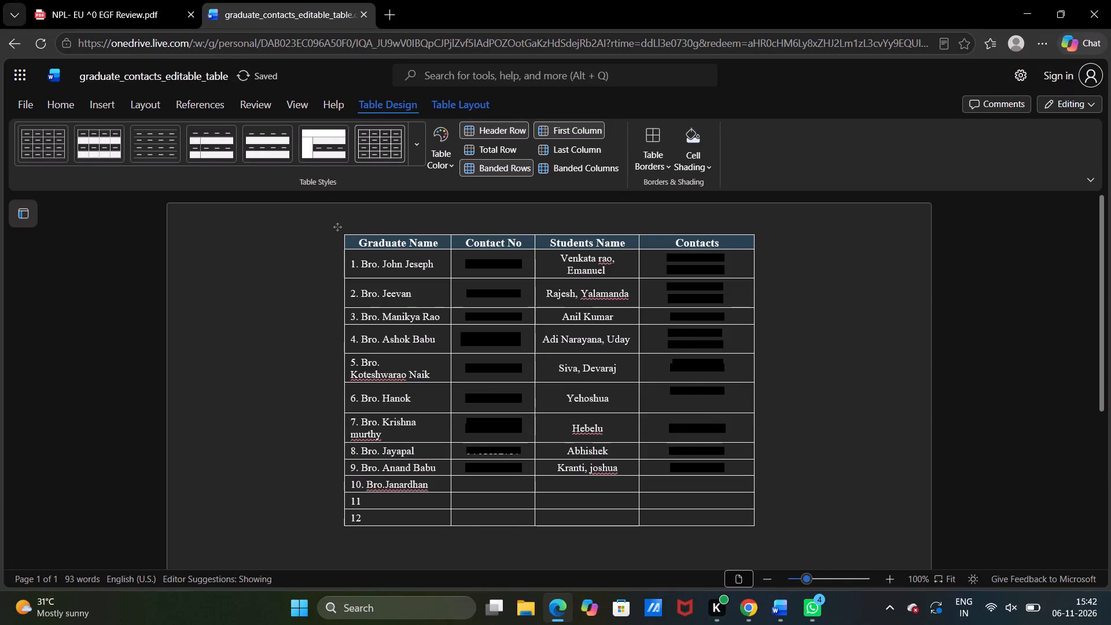
left_click(728, 448)
key("Return")
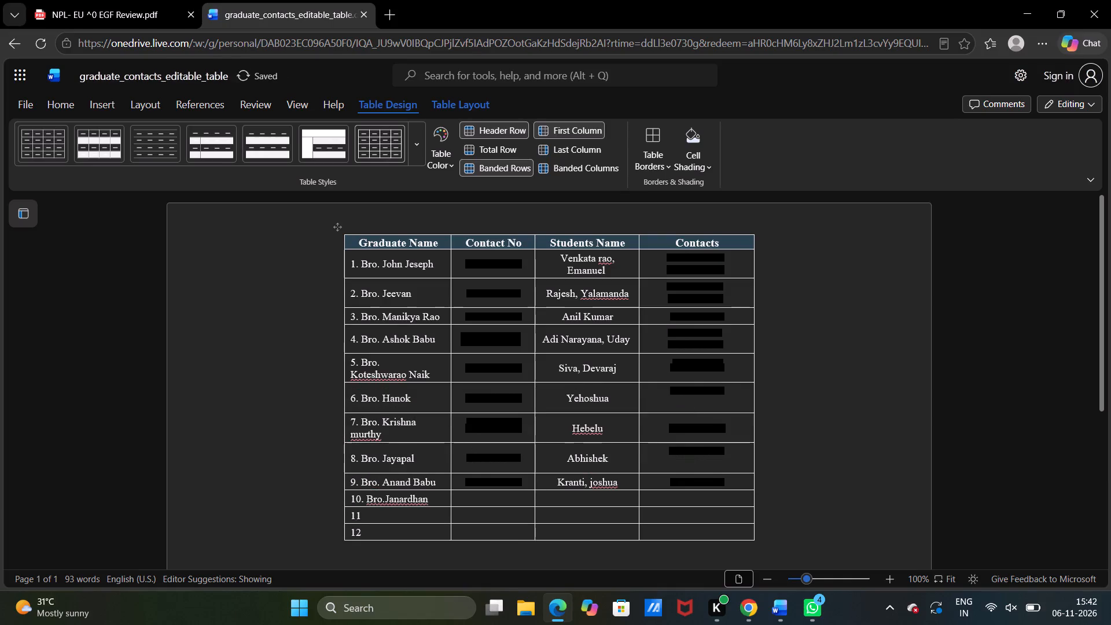
left_click(731, 483)
key("Return")
scroll(657, 499, "down", 1)
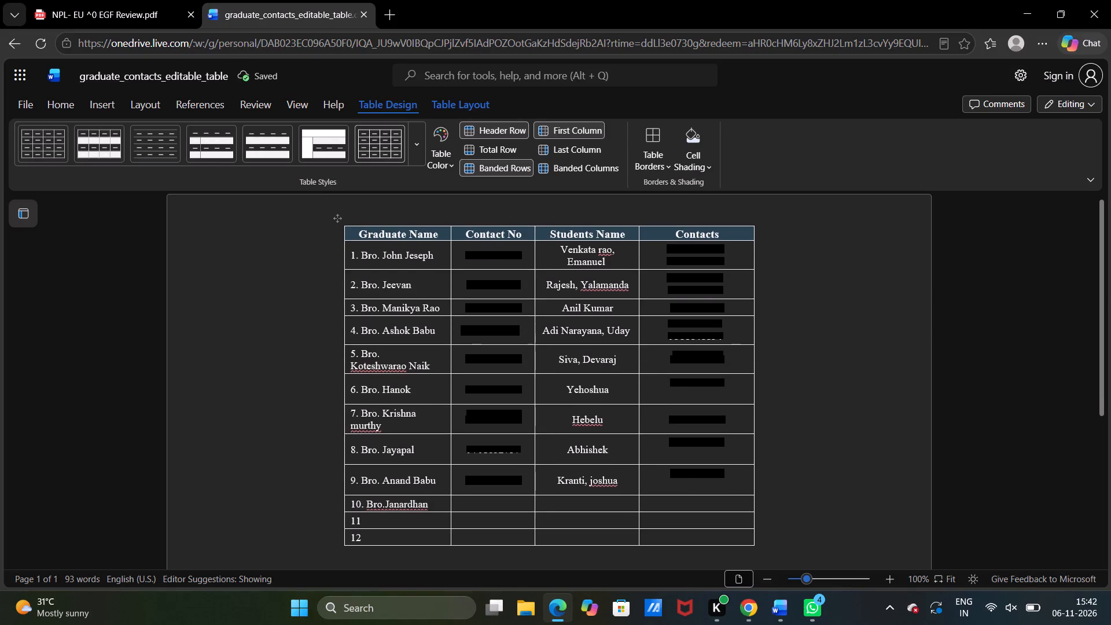
left_click(734, 302)
key("Return")
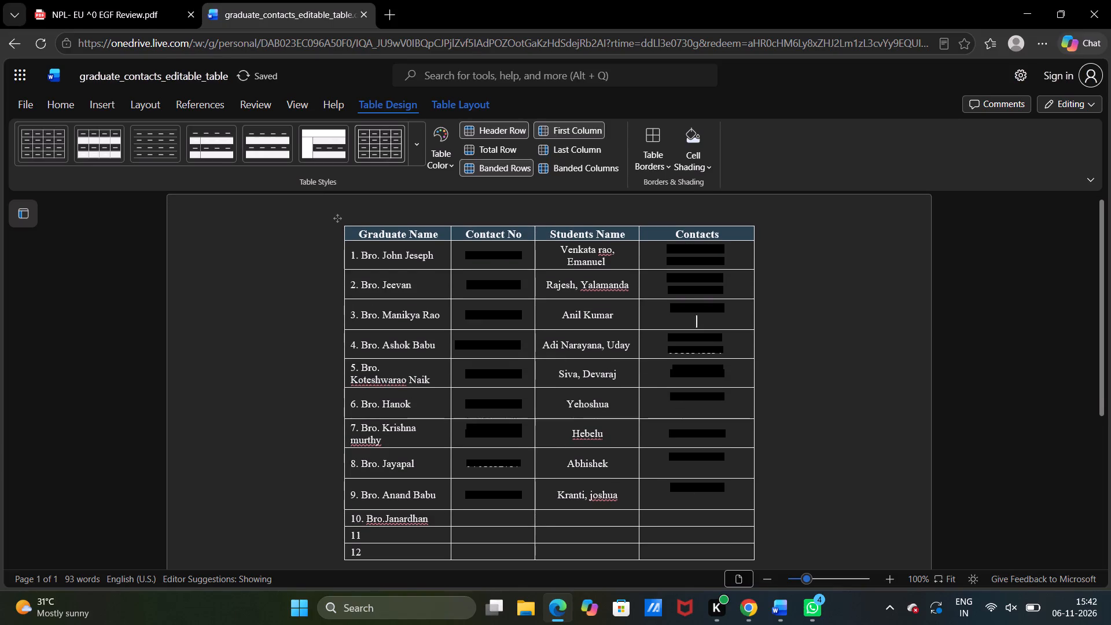
left_click(735, 287)
key("Return")
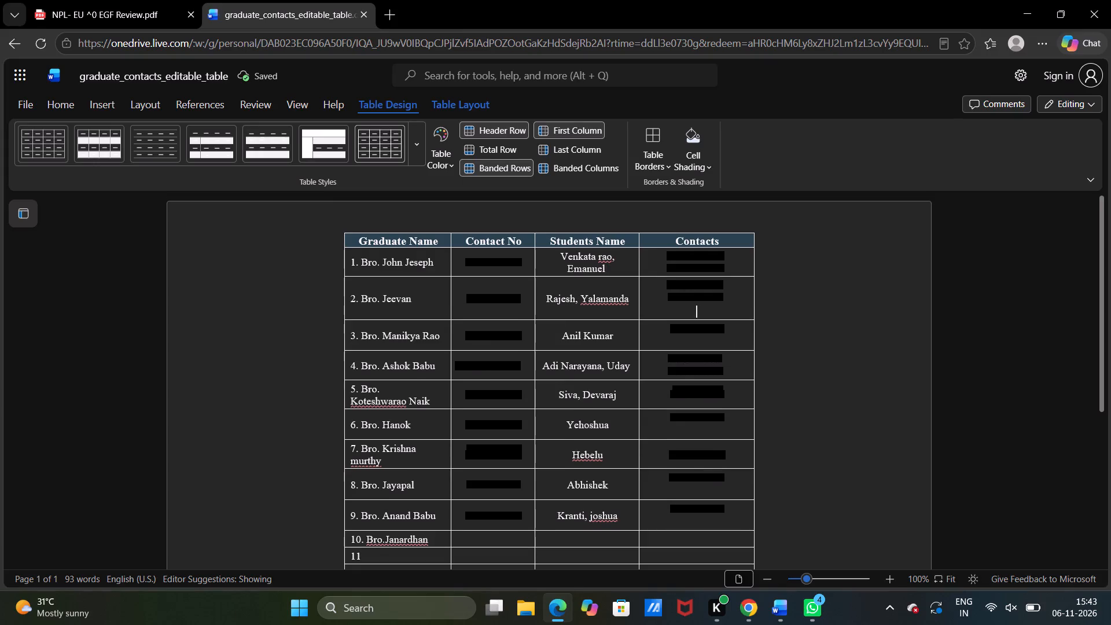
left_click(730, 264)
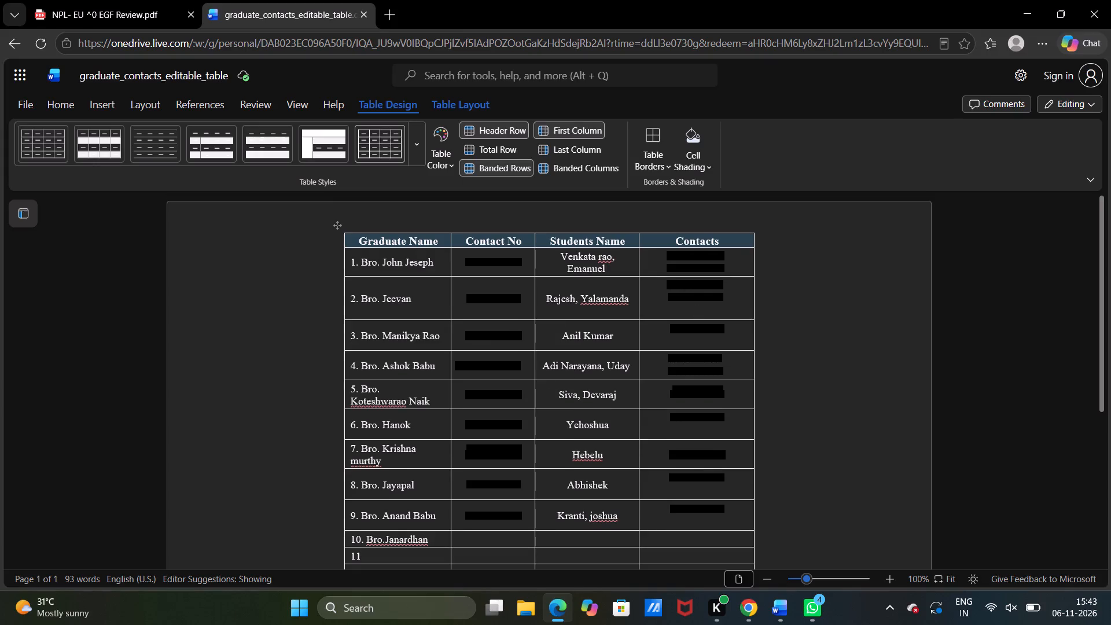
key("Return")
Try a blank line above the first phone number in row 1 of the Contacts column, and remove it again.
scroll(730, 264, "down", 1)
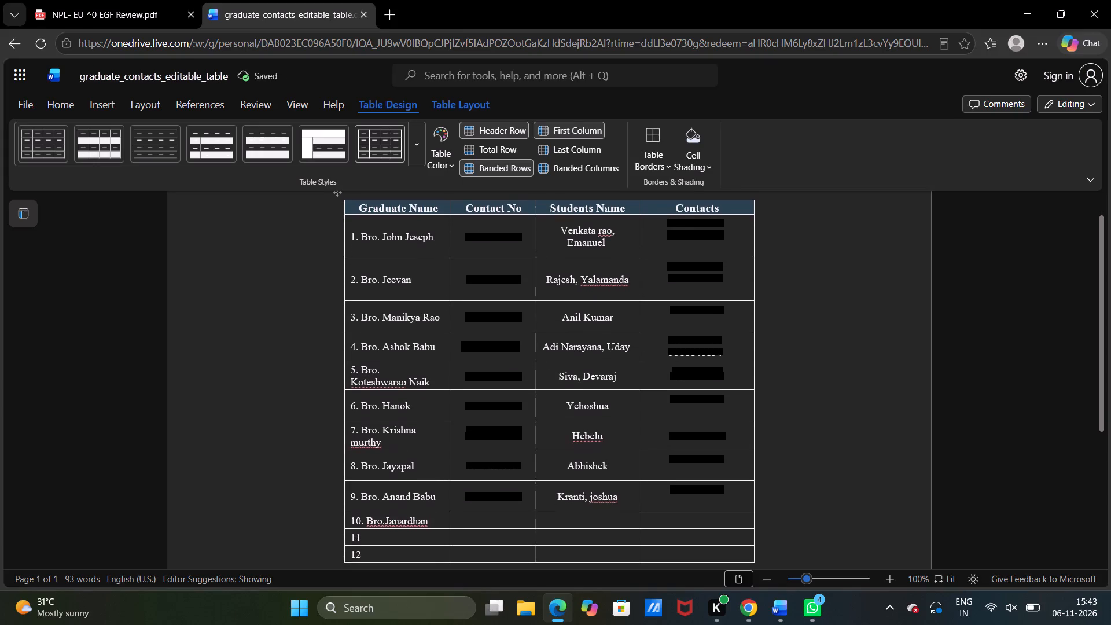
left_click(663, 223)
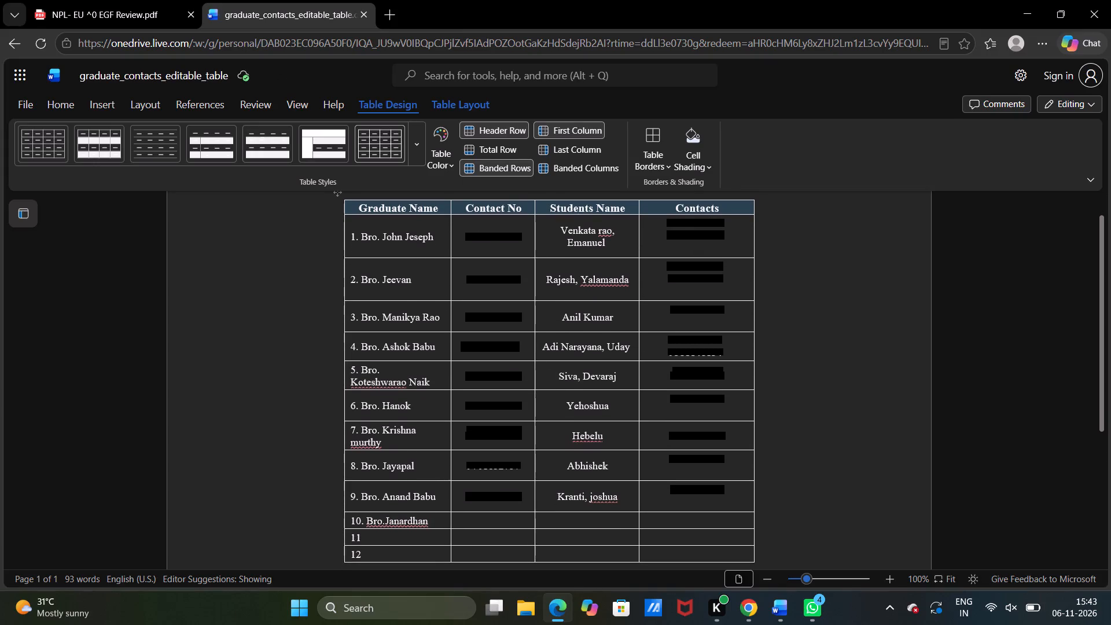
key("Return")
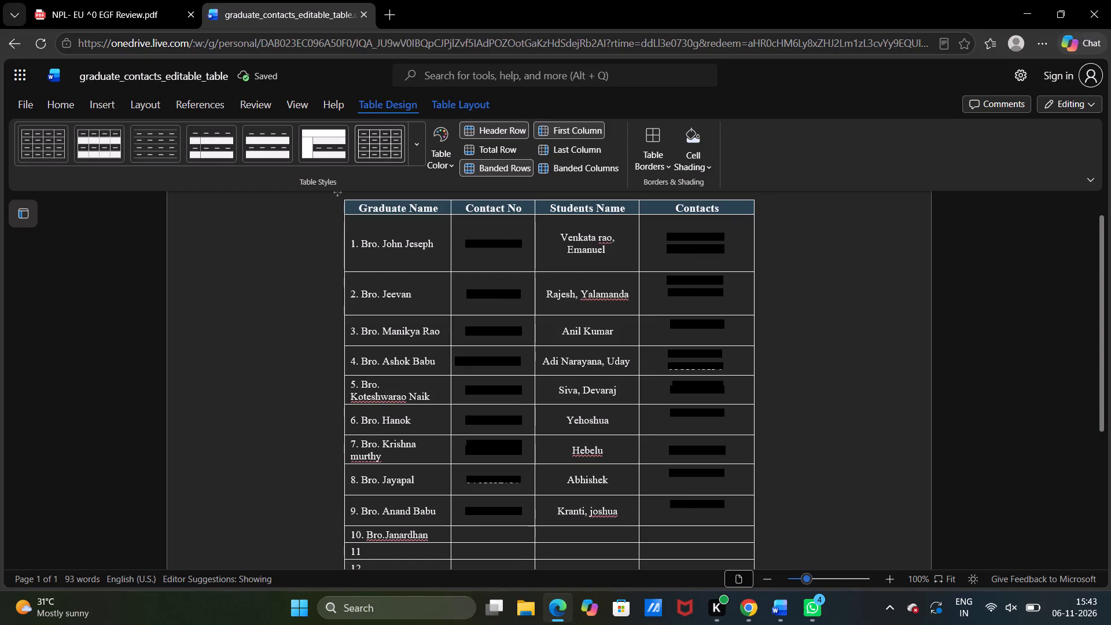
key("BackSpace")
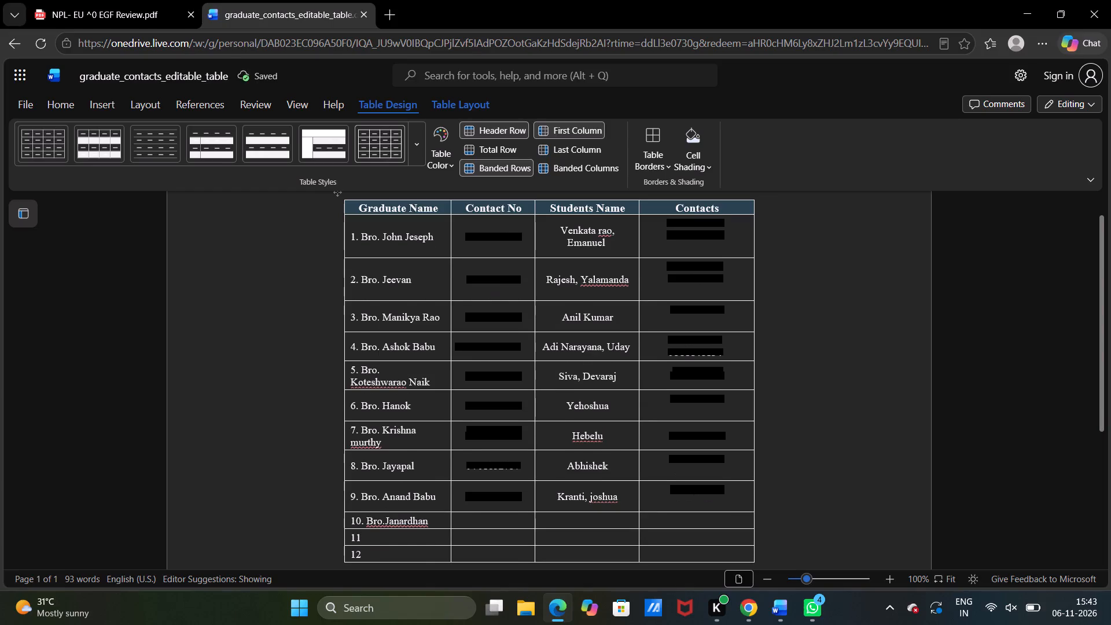
Complete the row 11 entry in the Graduate Name column as "11.Bro.Ajay".
scroll(663, 223, "down", 1)
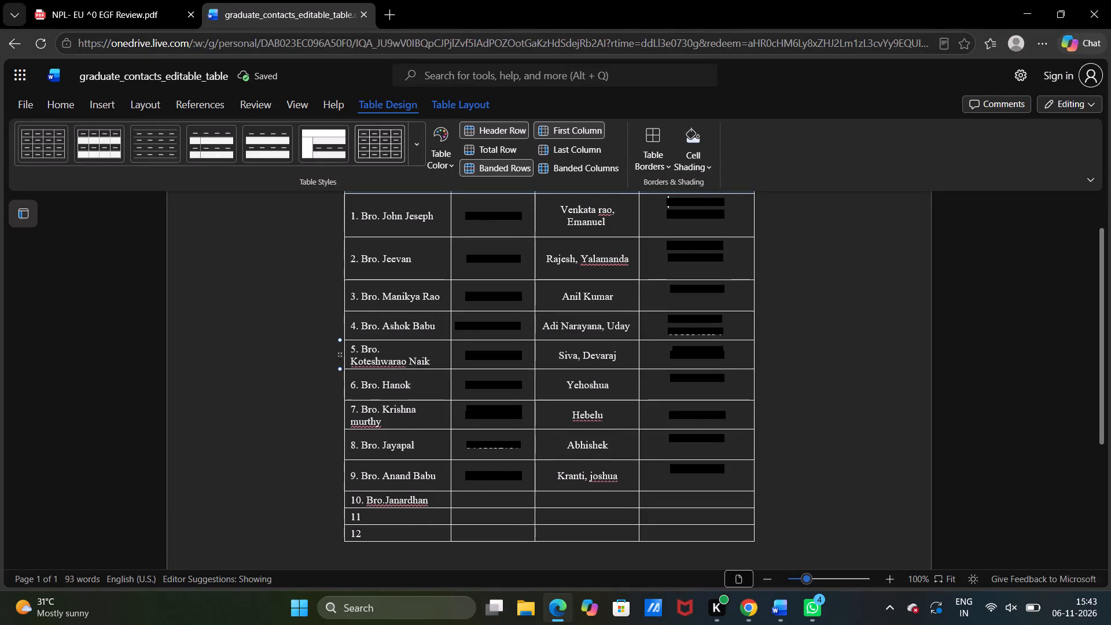
scroll(378, 427, "down", 1)
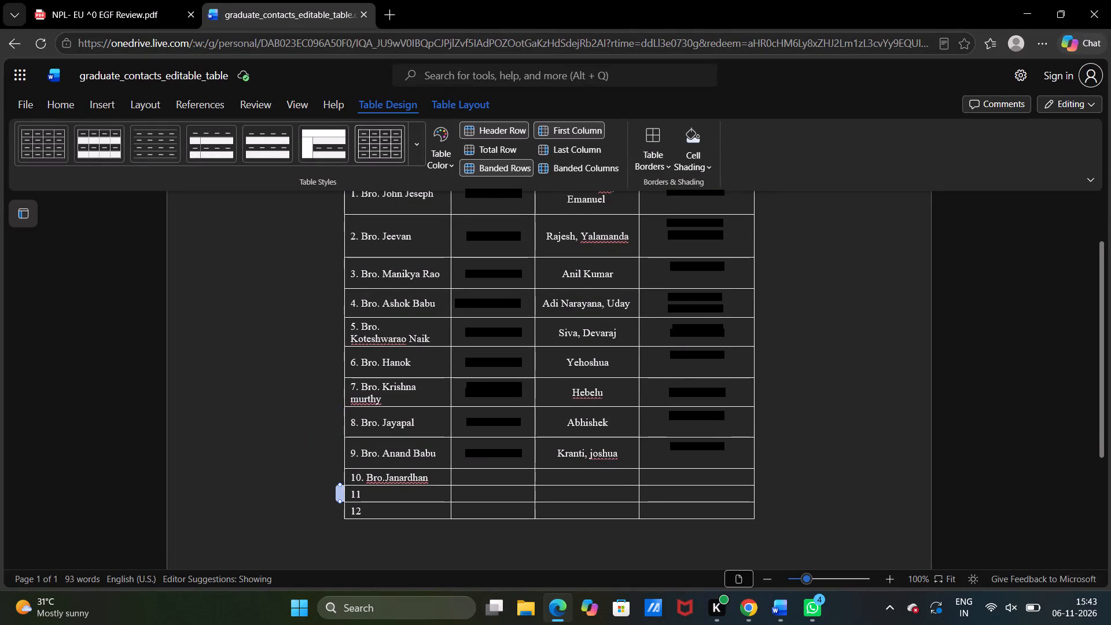
left_click(374, 493)
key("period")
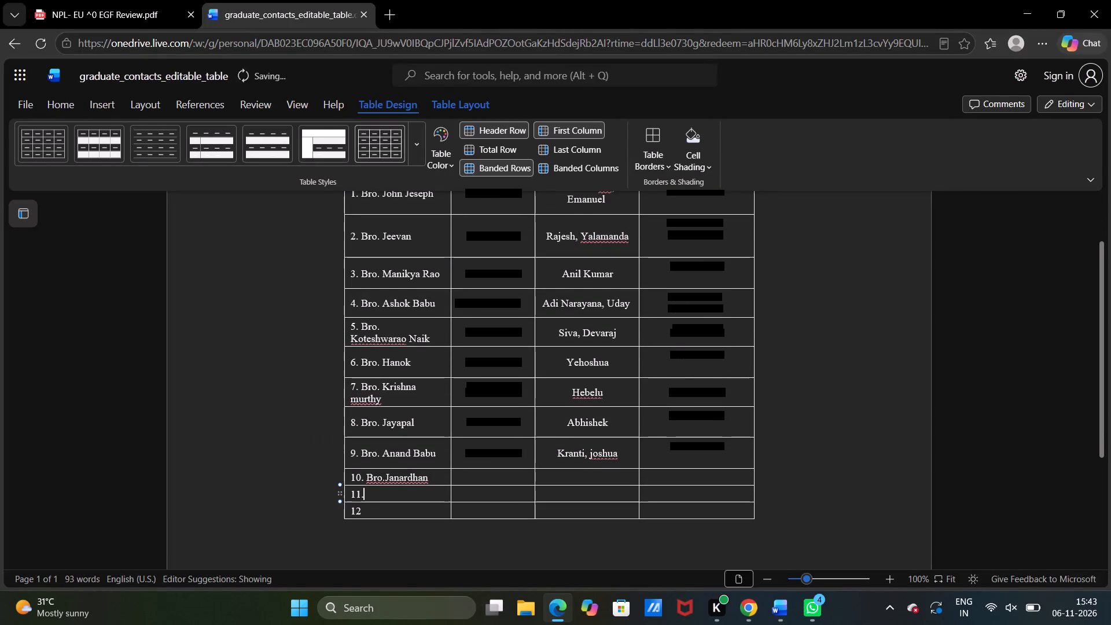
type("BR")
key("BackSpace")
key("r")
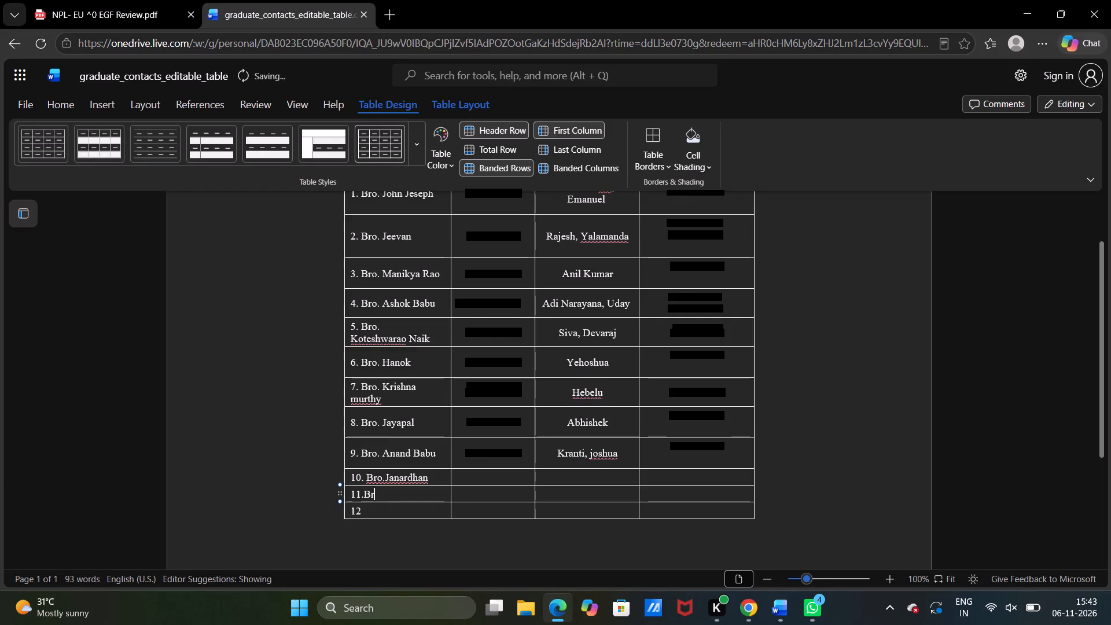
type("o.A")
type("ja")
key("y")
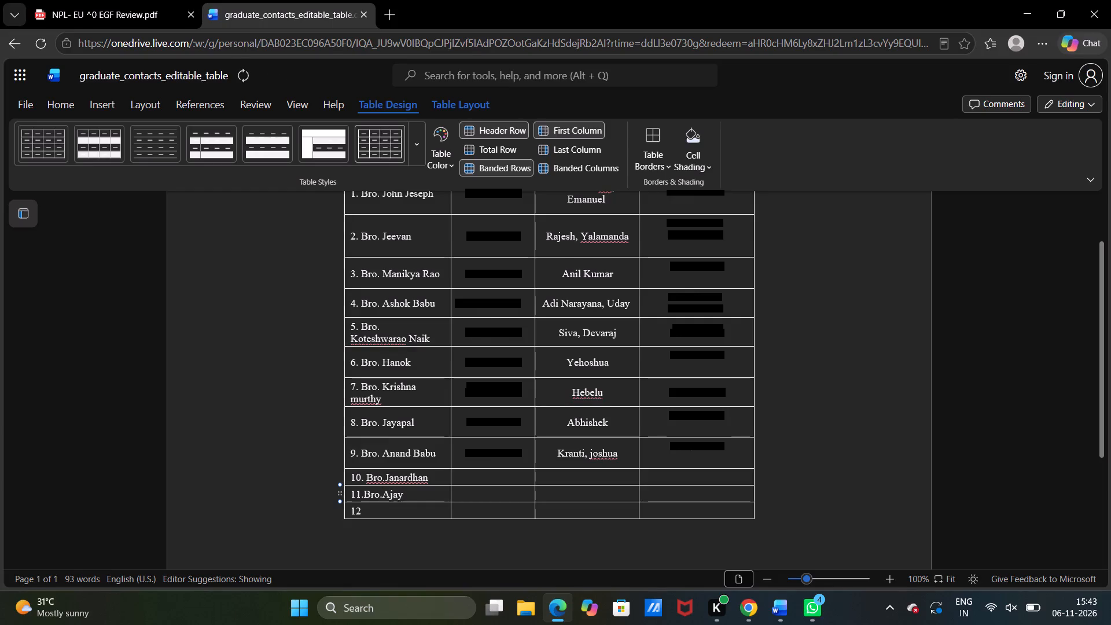
Add a period and a space after the number 12, and insert a space between "11." and "Bro." in row 11.
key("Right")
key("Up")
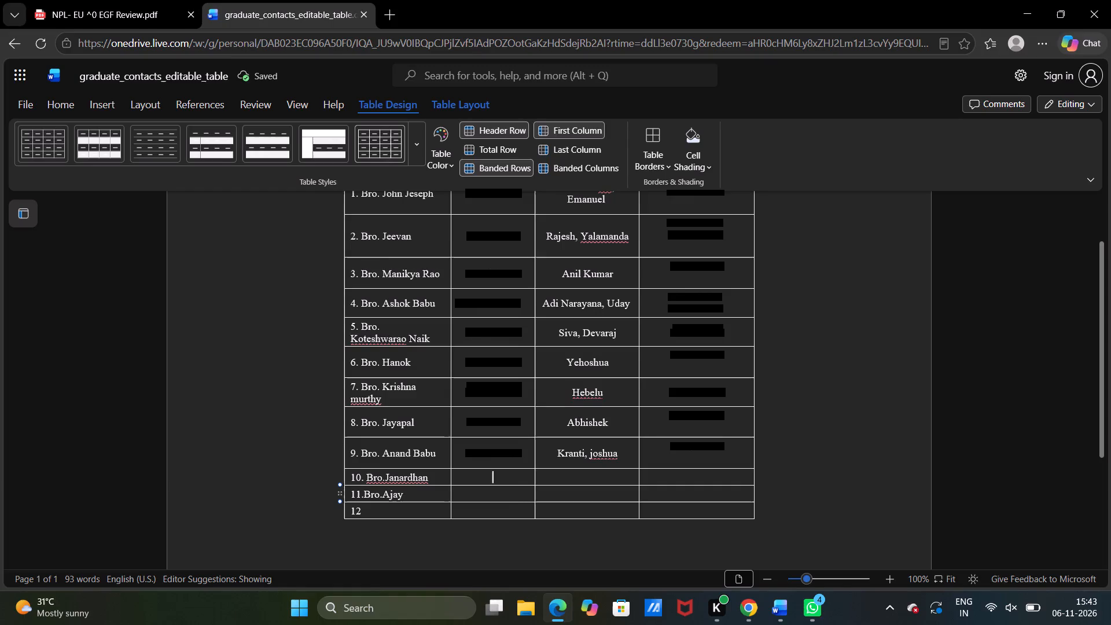
left_click(374, 493)
key("Down")
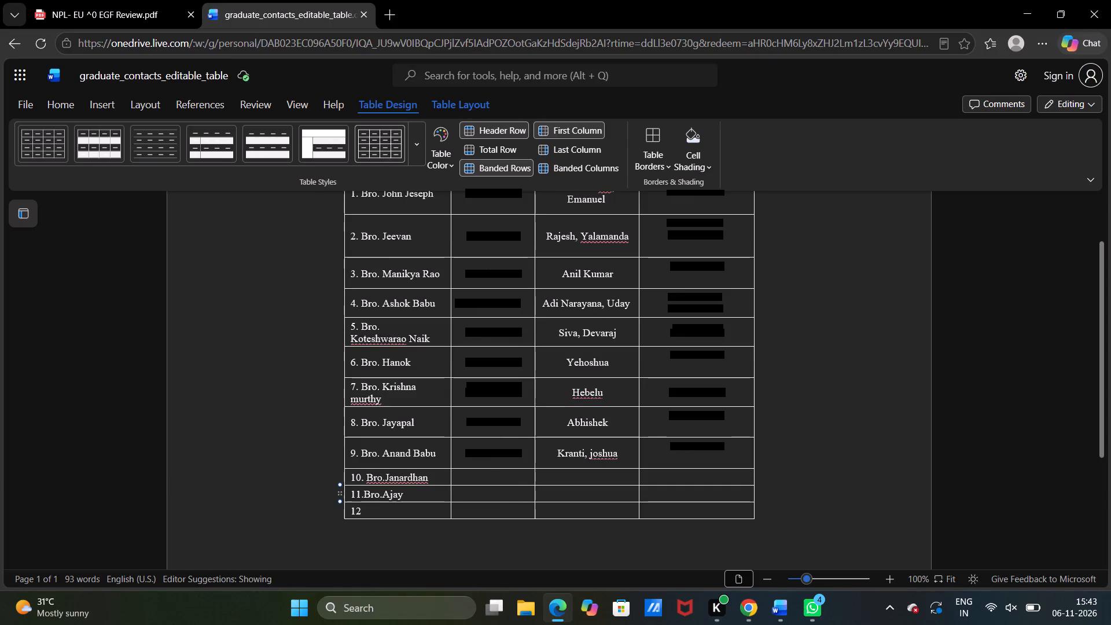
key("Right")
key("Left")
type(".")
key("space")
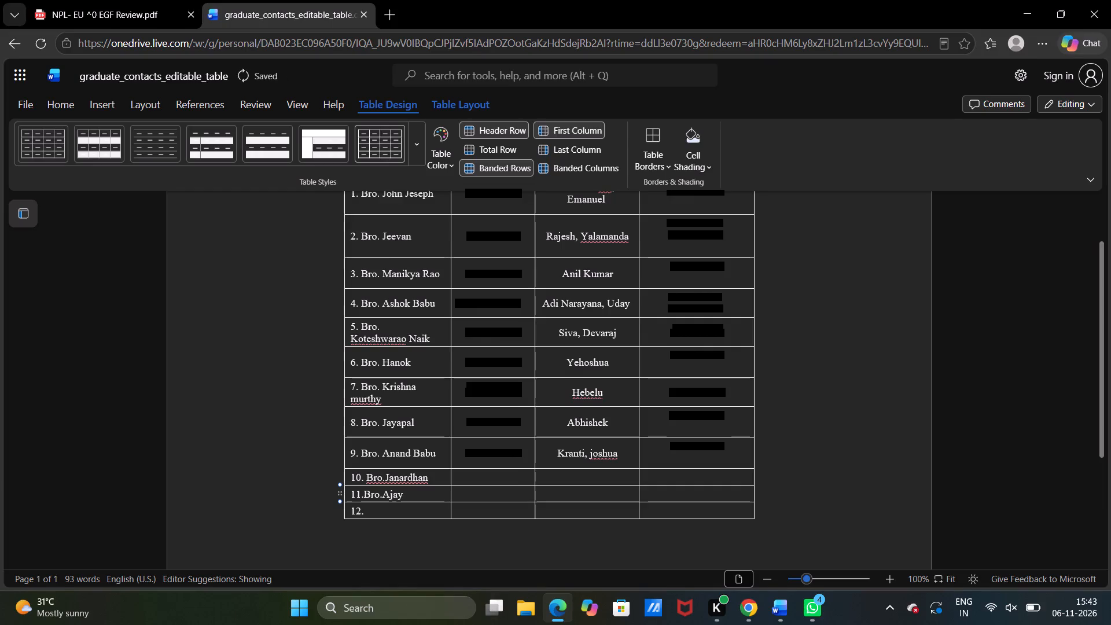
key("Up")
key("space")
Complete the row 12 entry in the Graduate Name column as "12. Bro.Thimothy".
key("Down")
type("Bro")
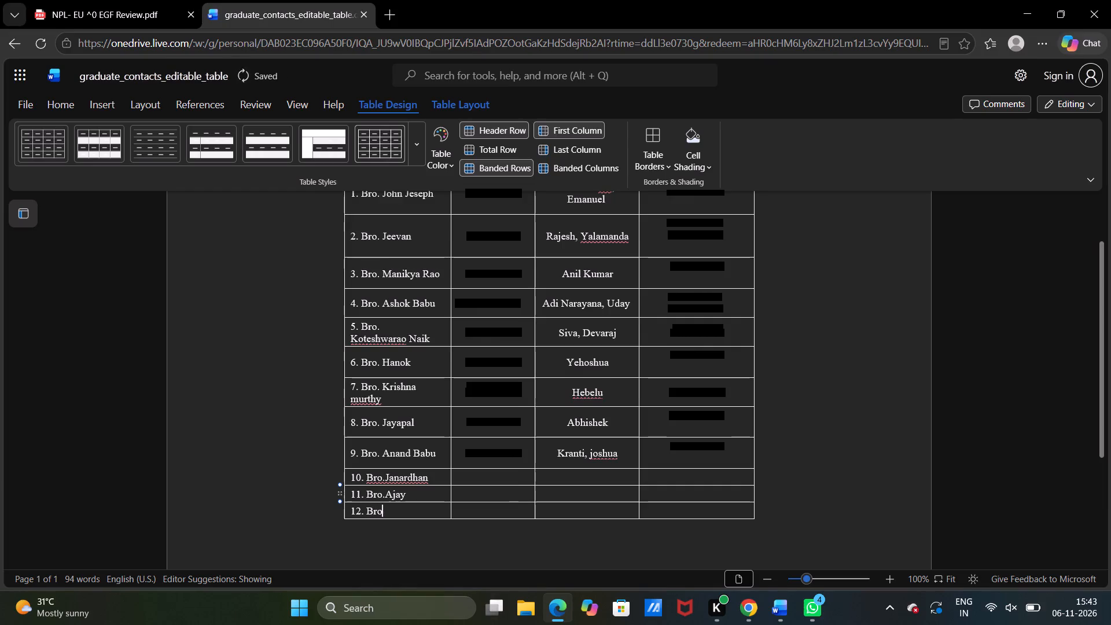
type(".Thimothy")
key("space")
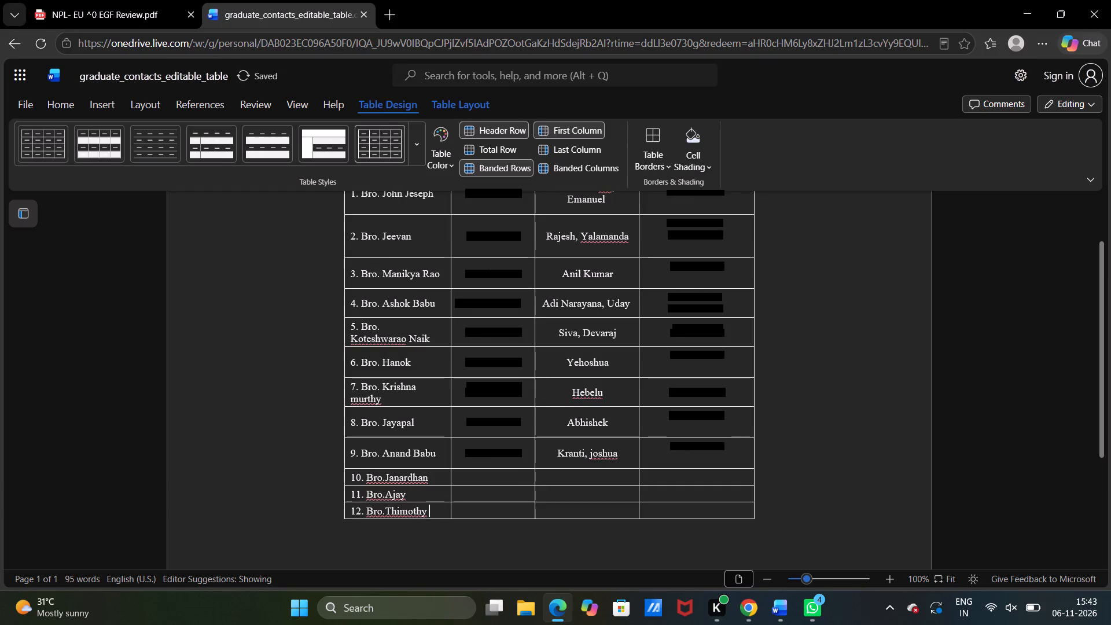
Insert a table row below row 12 and enter "13. Bro Nehemiah" in its Graduate Name cell.
left_click(344, 516)
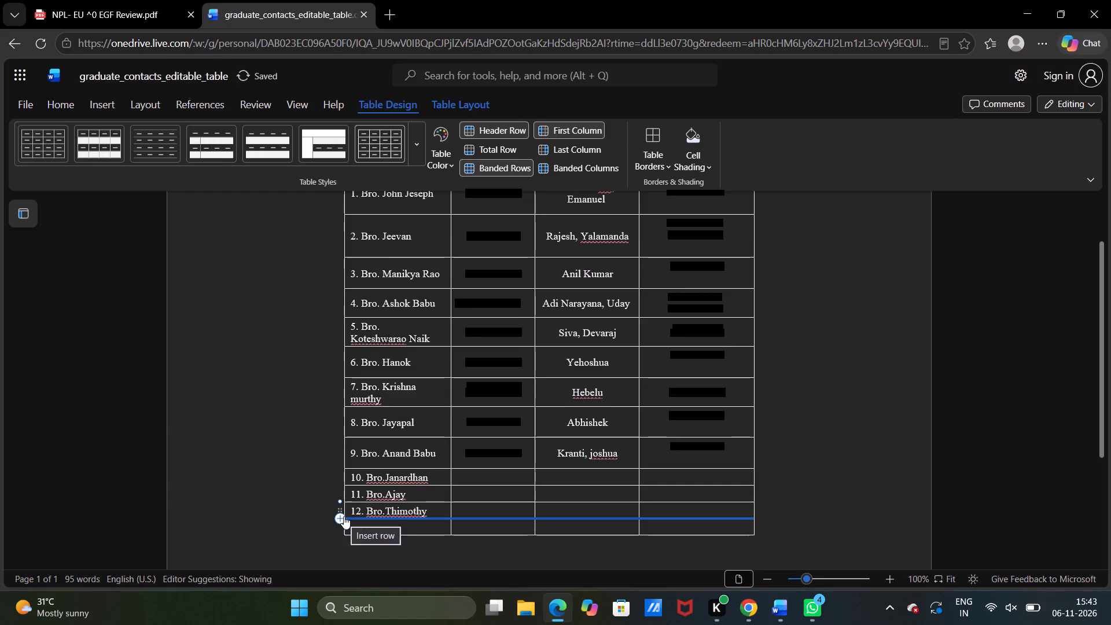
left_click(359, 523)
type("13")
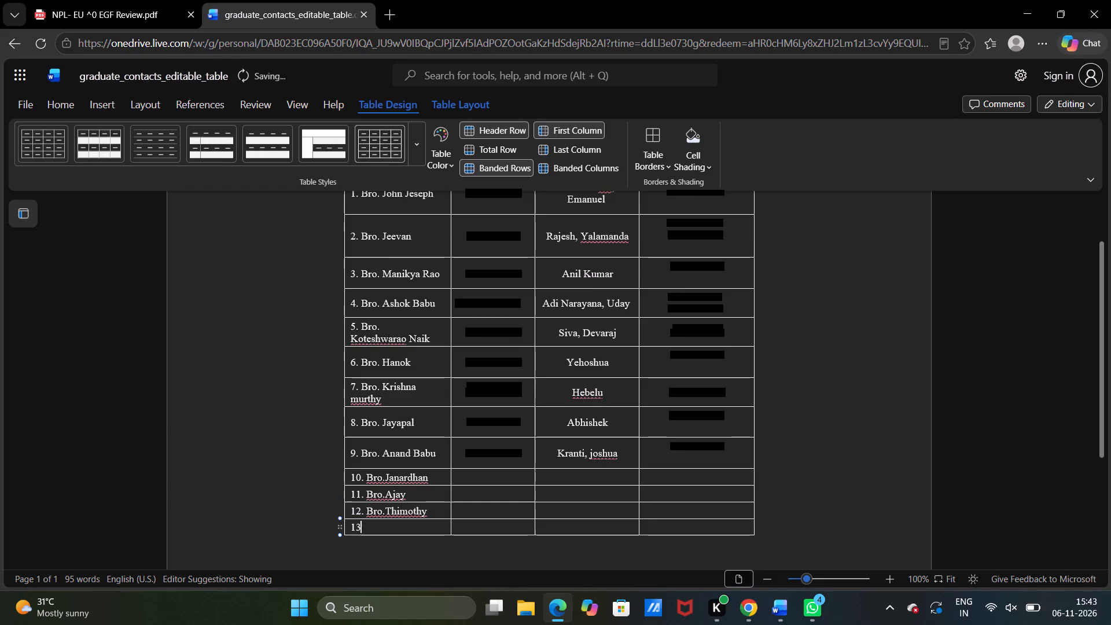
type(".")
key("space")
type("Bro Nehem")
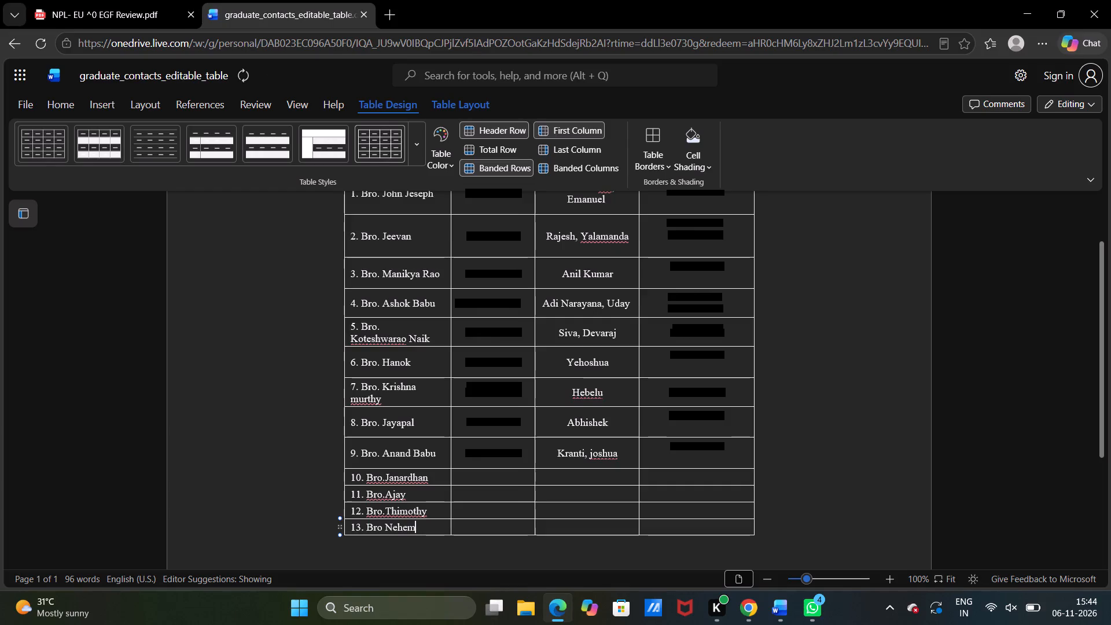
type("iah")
Enter "Manohar (inter)" in the Students Name cell of row 10.
left_click(469, 478)
left_click(565, 483)
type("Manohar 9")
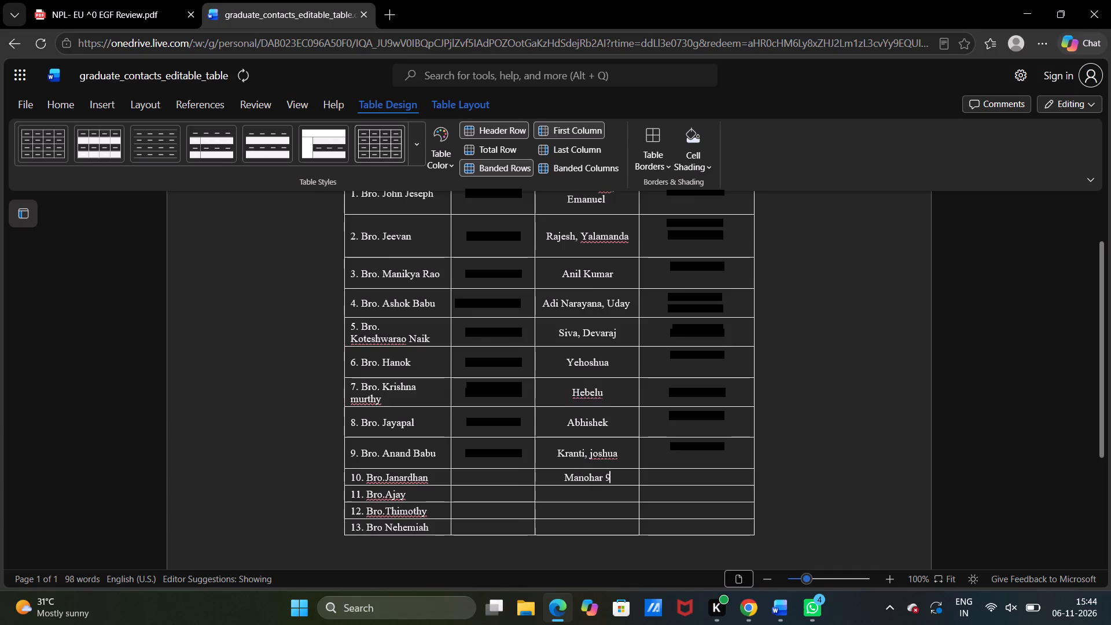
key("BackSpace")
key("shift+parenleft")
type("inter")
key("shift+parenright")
Enter "Manohar (Degree)" in the Students Name cell of row 11.
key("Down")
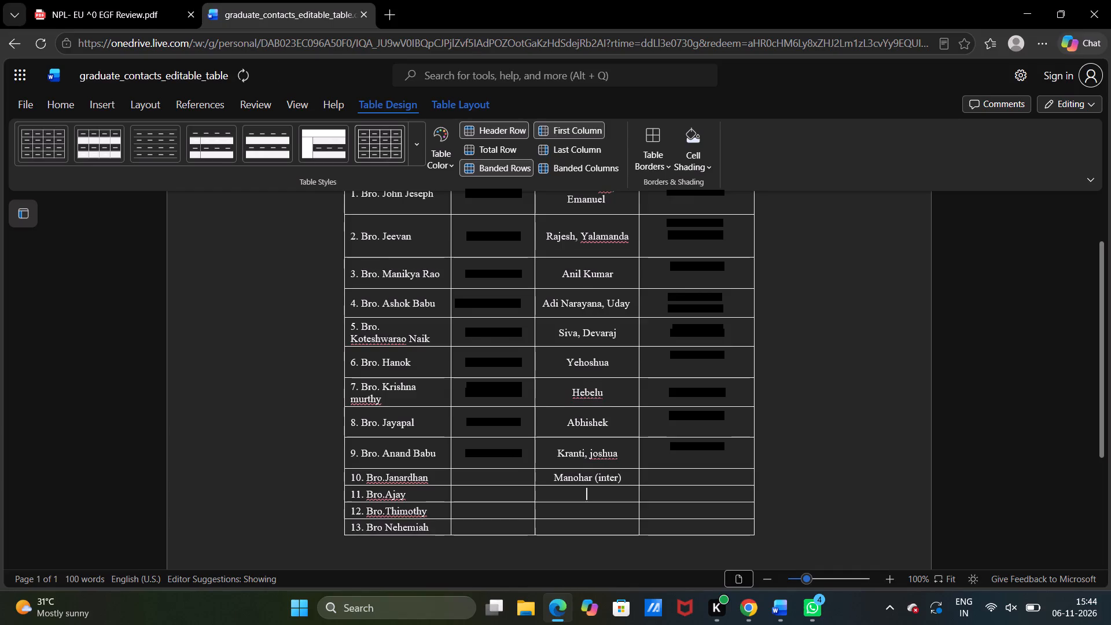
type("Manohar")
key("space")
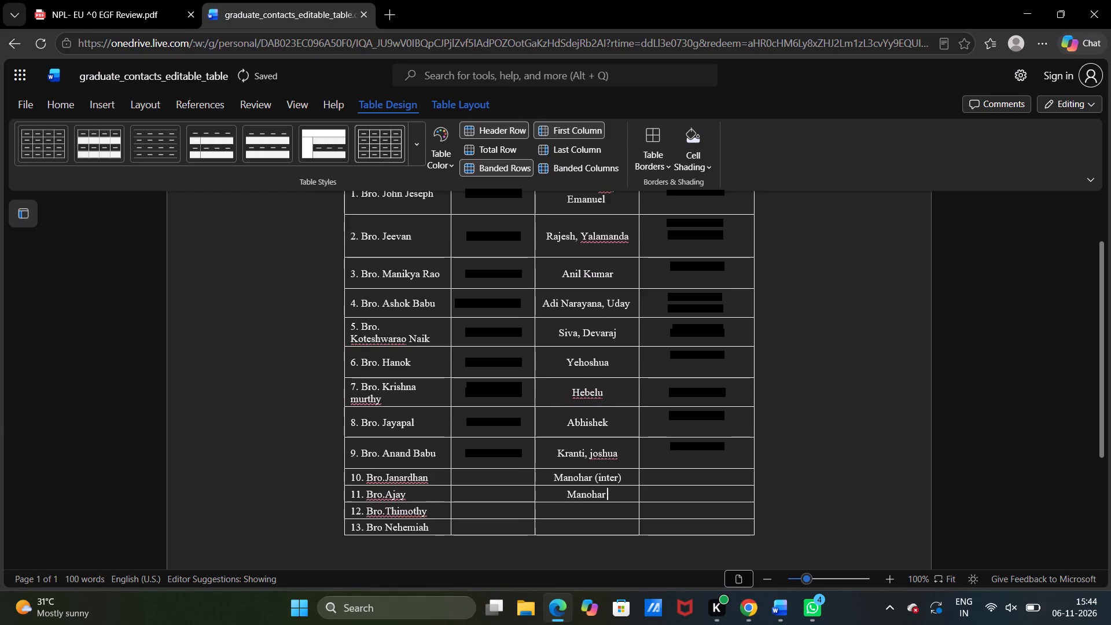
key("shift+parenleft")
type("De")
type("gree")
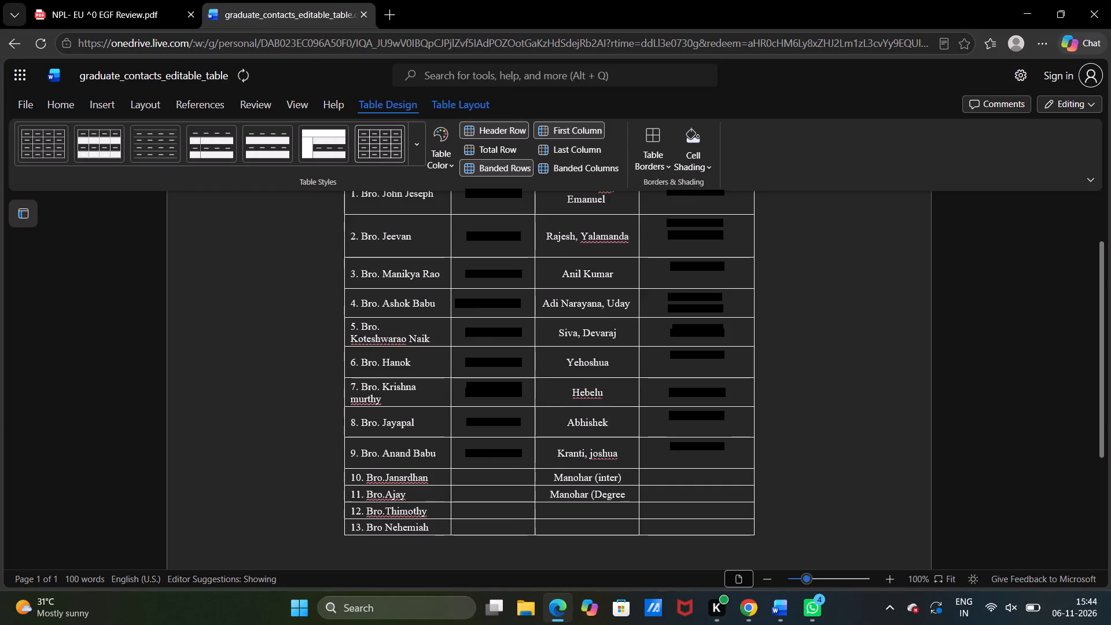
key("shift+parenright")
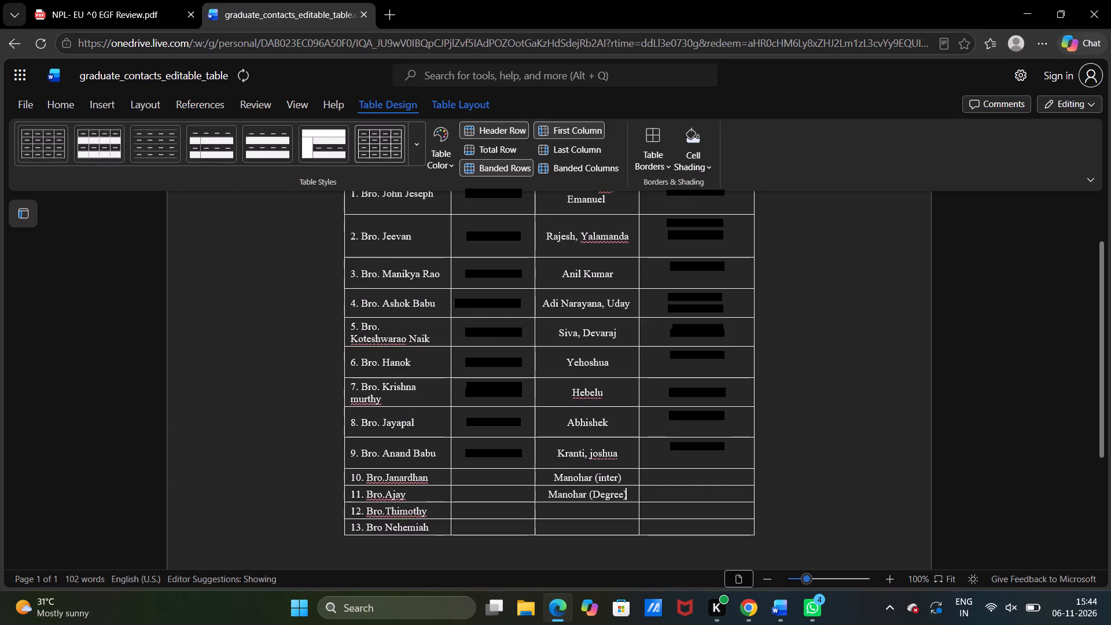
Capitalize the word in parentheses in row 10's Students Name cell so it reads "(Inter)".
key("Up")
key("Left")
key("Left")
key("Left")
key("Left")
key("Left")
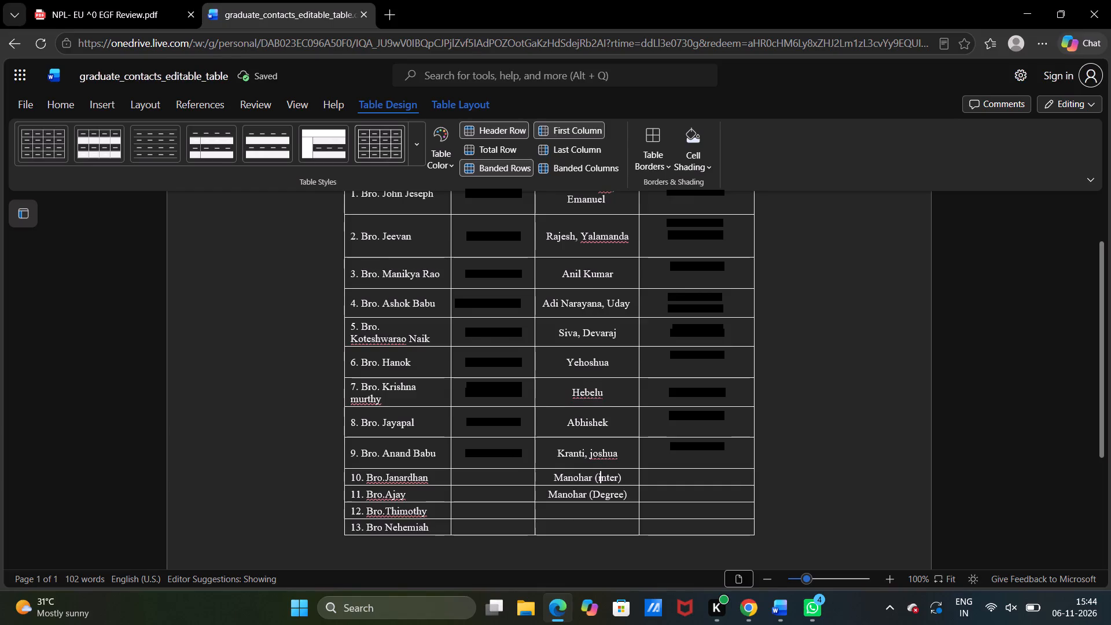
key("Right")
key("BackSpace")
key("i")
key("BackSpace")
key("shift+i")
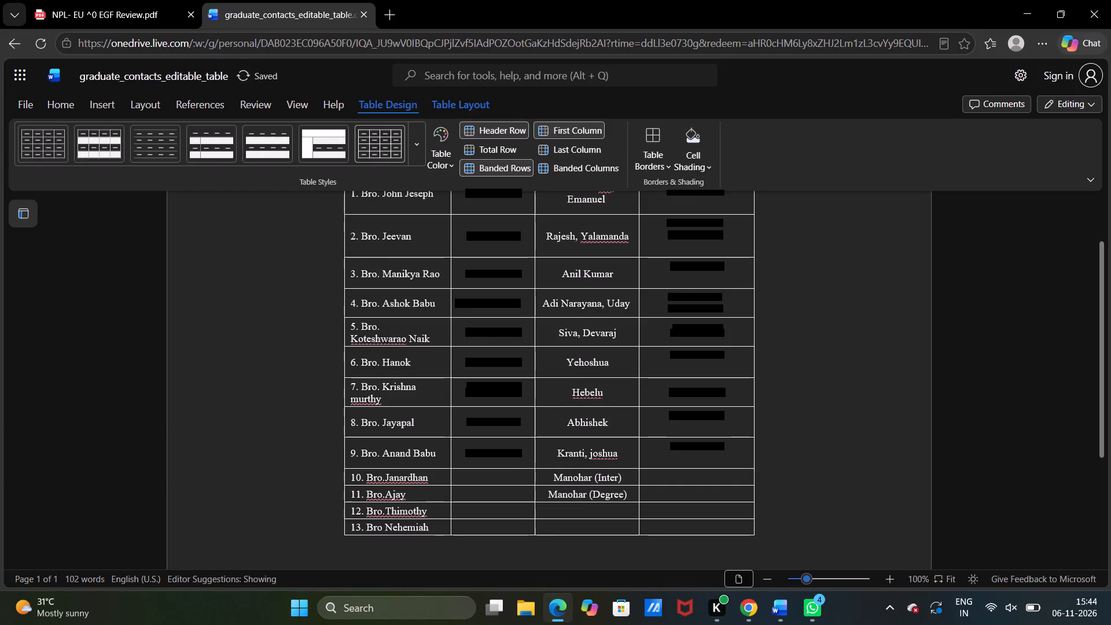
Replace the word in parentheses after Manohar in row 10 of the Students Name column with "MLT".
left_click(555, 511)
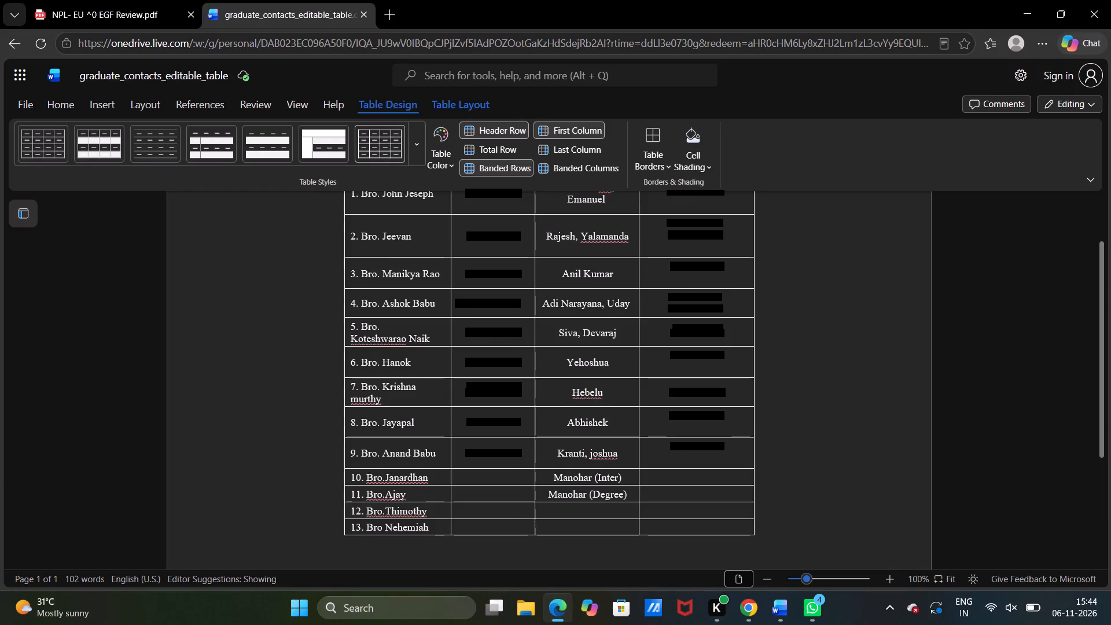
left_click(617, 477)
key("Right")
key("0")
key("BackSpace")
key("BackSpace")
key("BackSpace")
key("BackSpace")
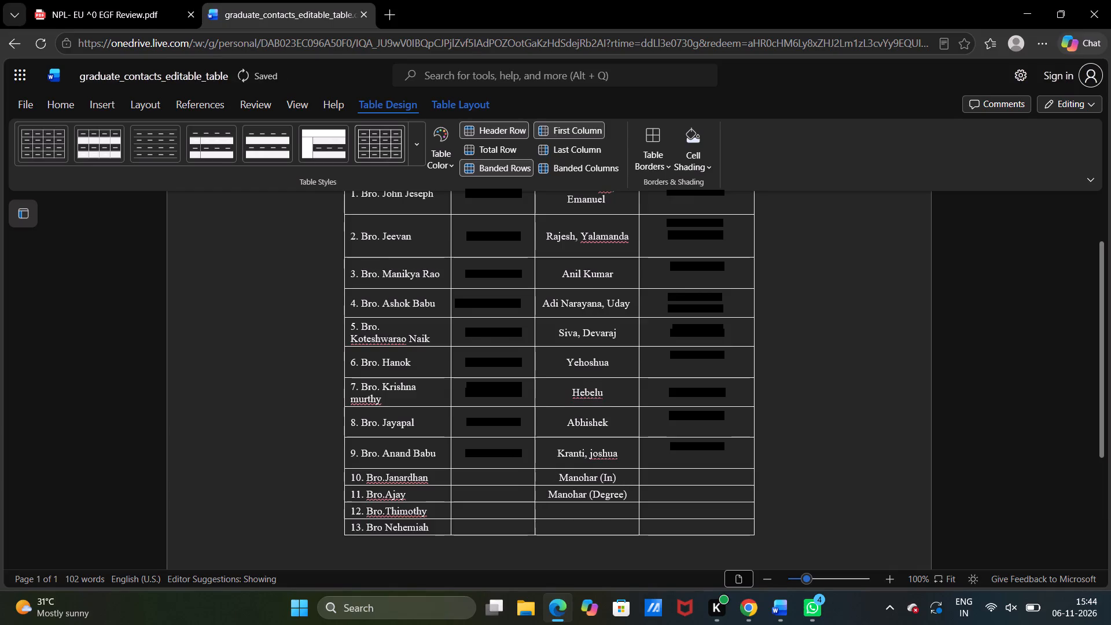
key("BackSpace")
key("BackSpace")
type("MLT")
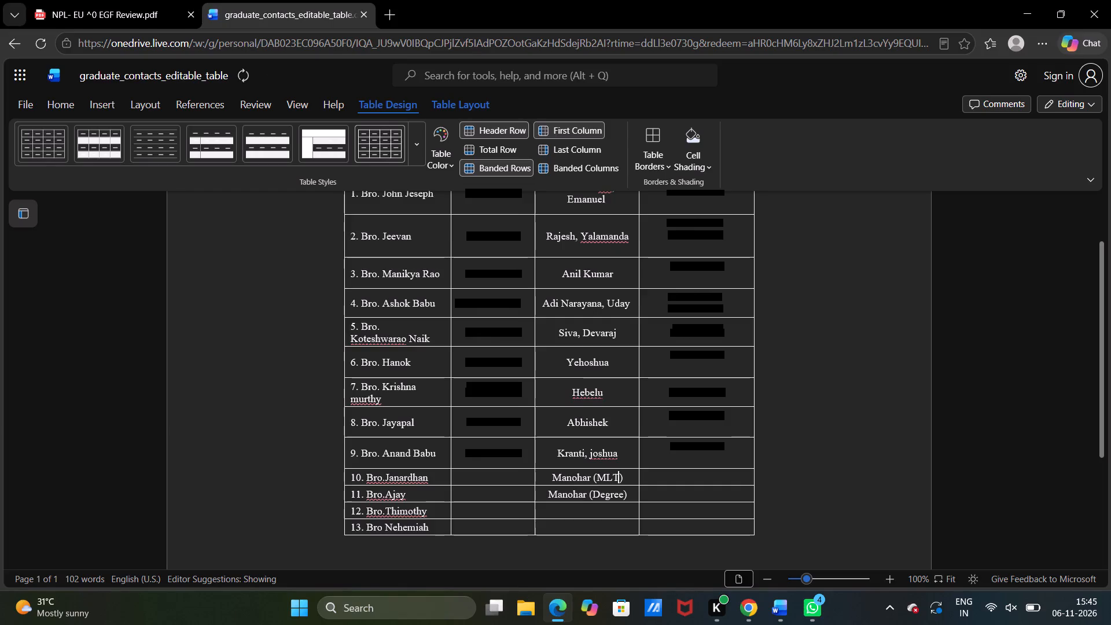
Enter the students' full names in the Students Name cells of rows 12 and 13.
left_click(554, 508)
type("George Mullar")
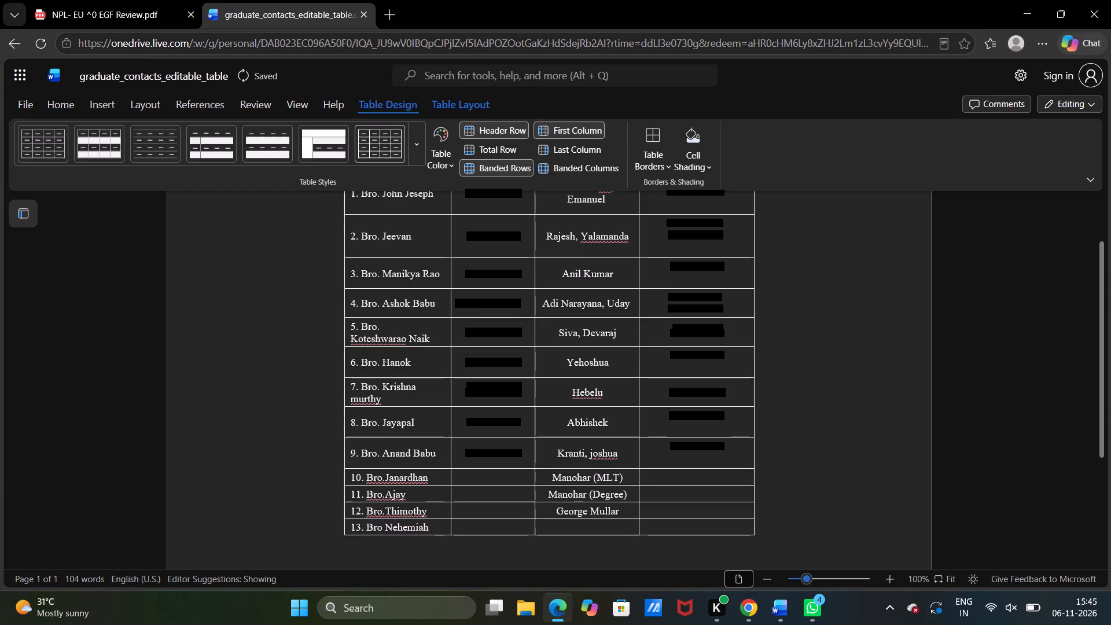
left_click(561, 527)
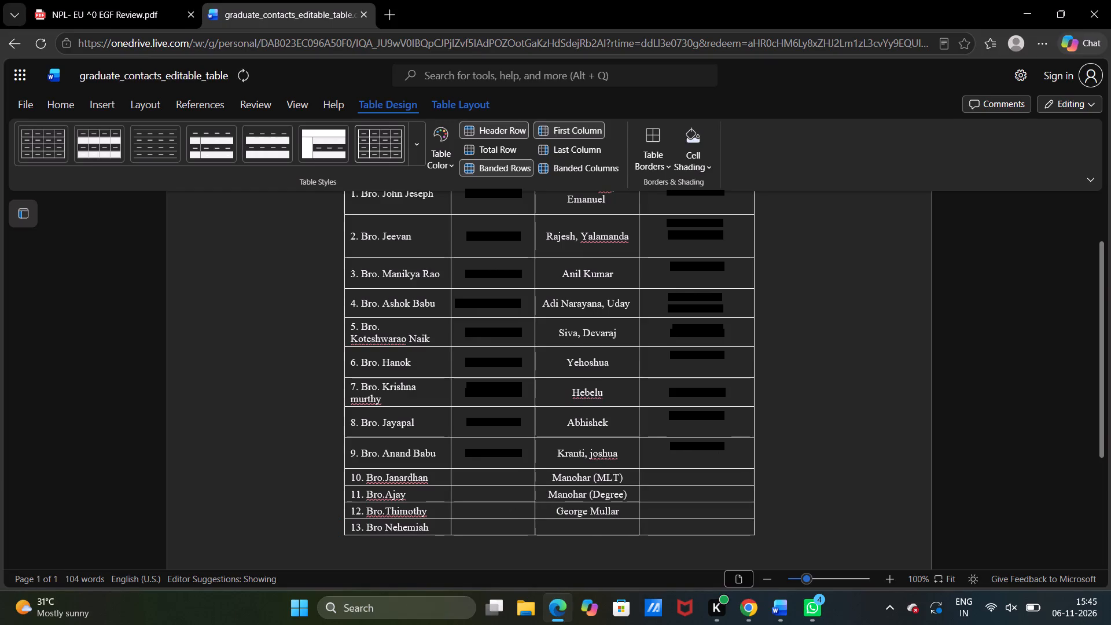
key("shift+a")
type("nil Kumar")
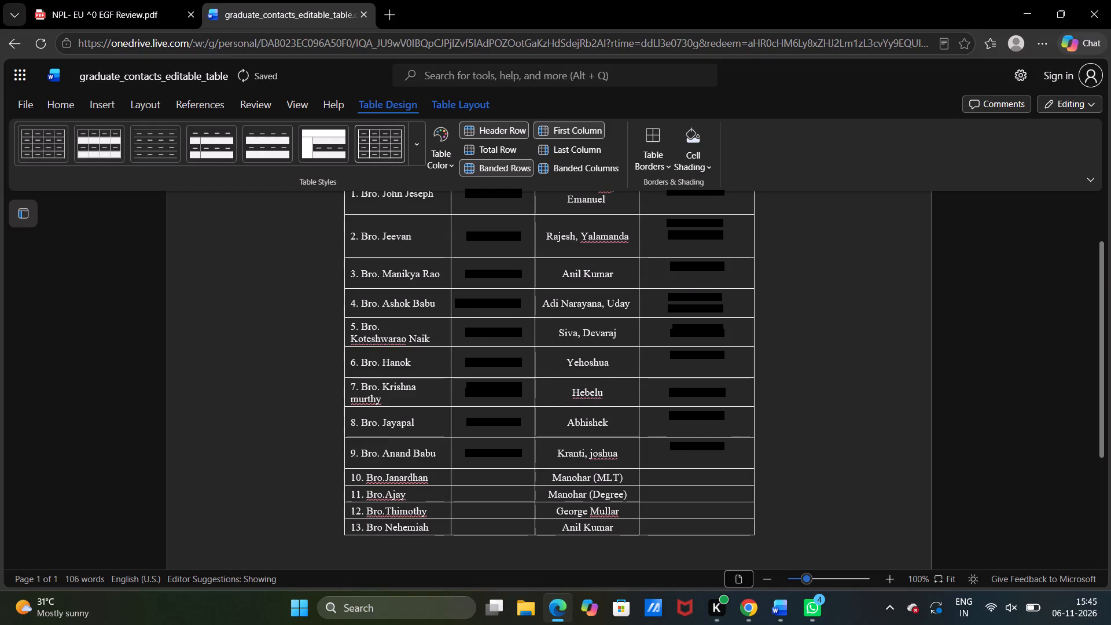
Replace the student's name in row 3 of the Students Name column with the correct student's full name.
scroll(428, 389, "up", 1)
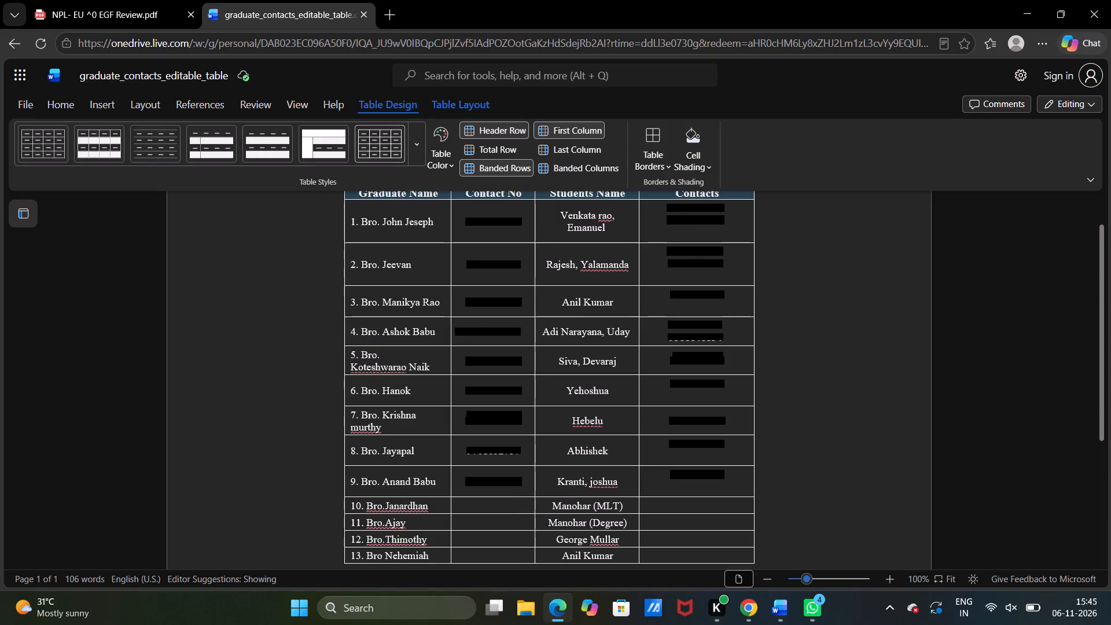
left_click_drag(556, 300, 619, 299)
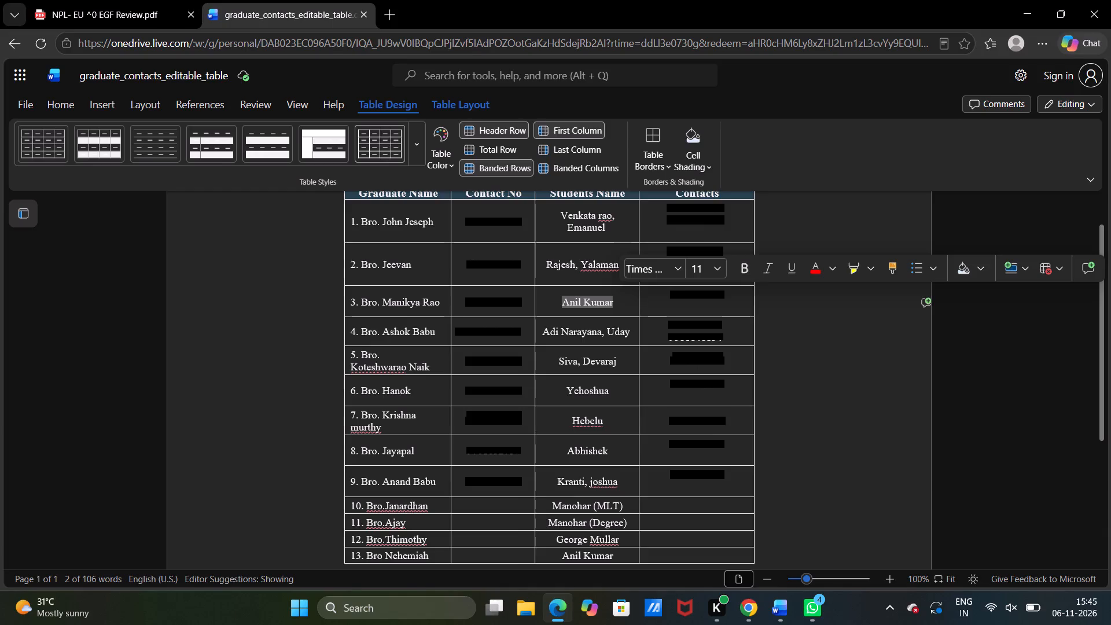
key("BackSpace")
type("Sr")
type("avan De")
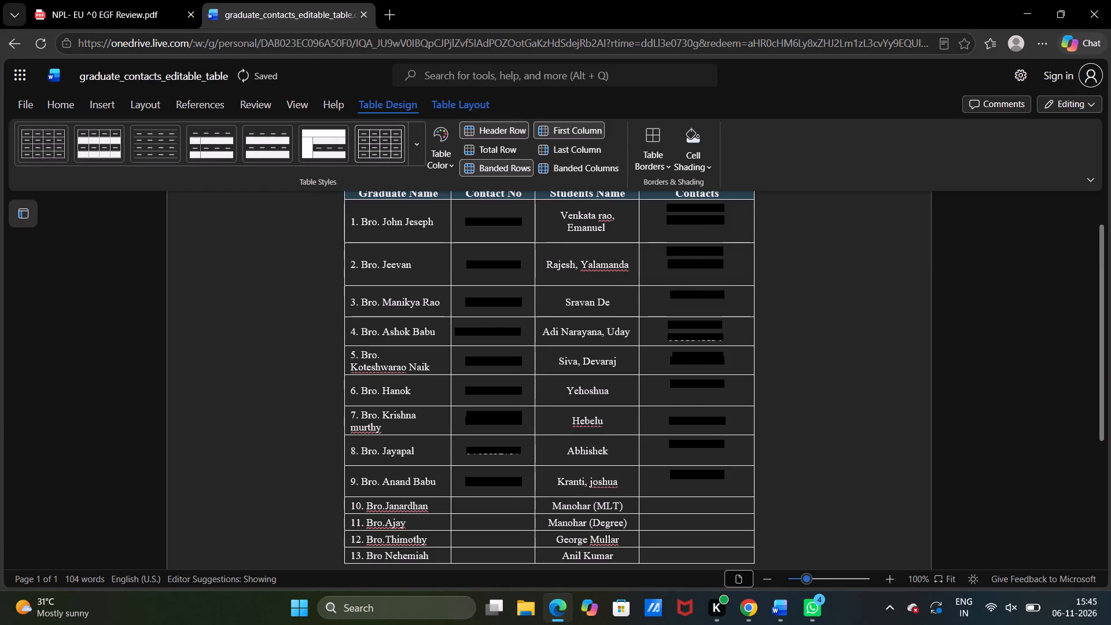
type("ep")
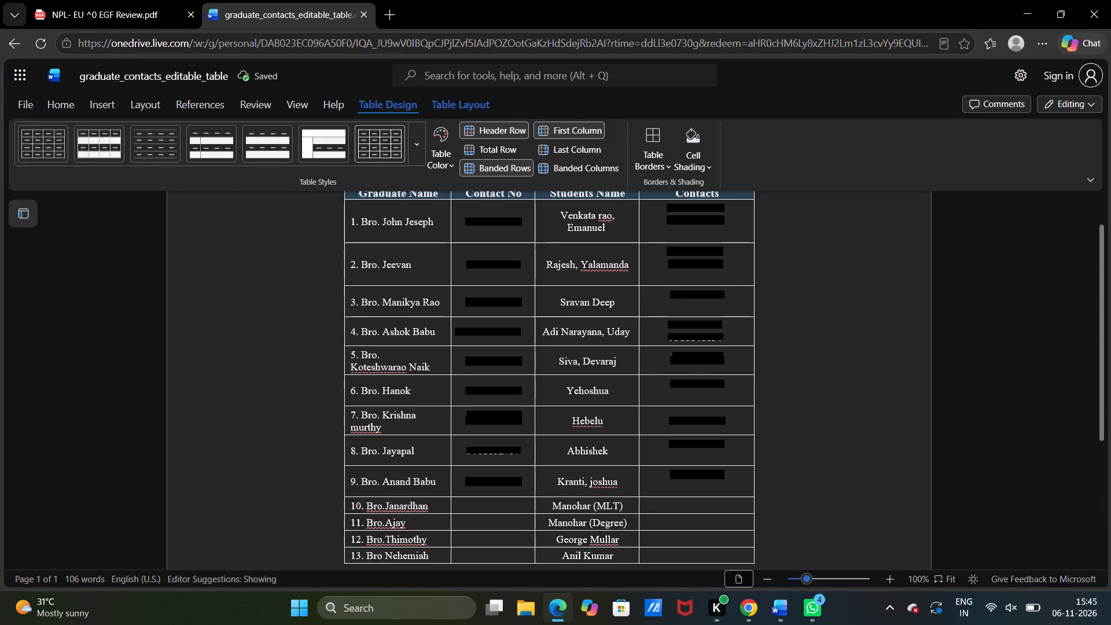
Replace the phone number in row 3 of the Contacts column with a single hyphen, leaving no blank line below it.
left_click_drag(671, 292, 720, 291)
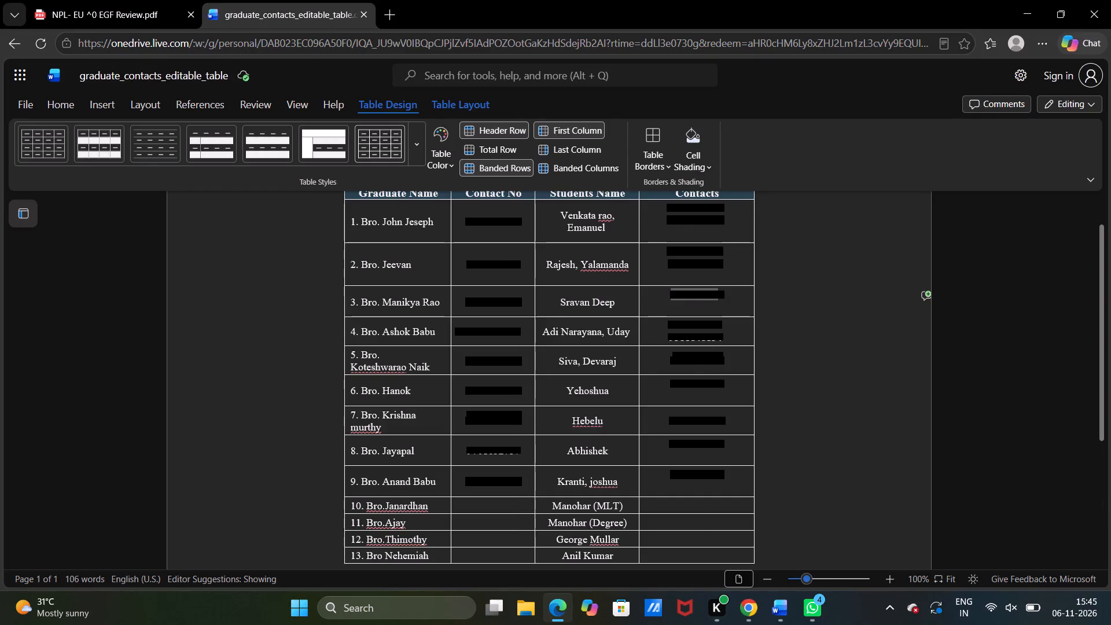
left_click_drag(720, 291, 723, 292)
key("BackSpace")
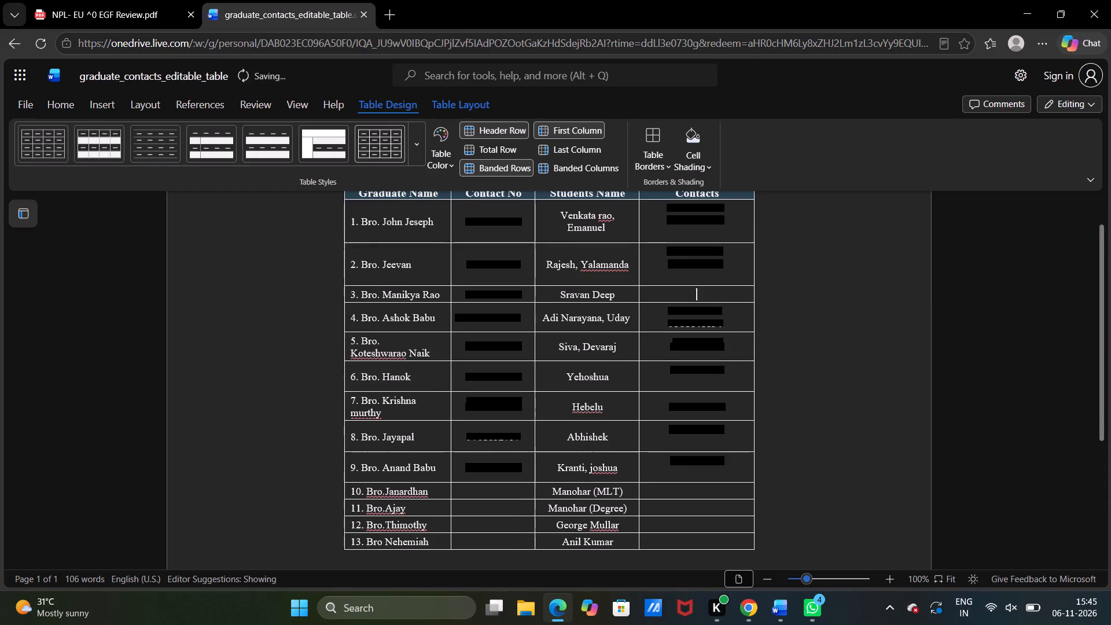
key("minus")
key("Return")
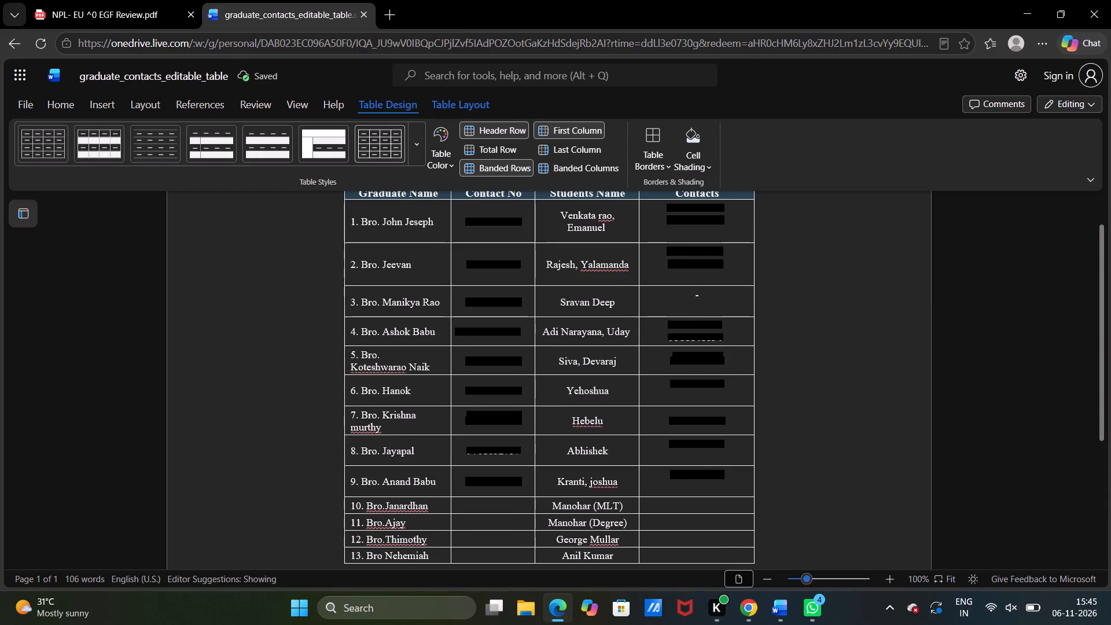
key("BackSpace")
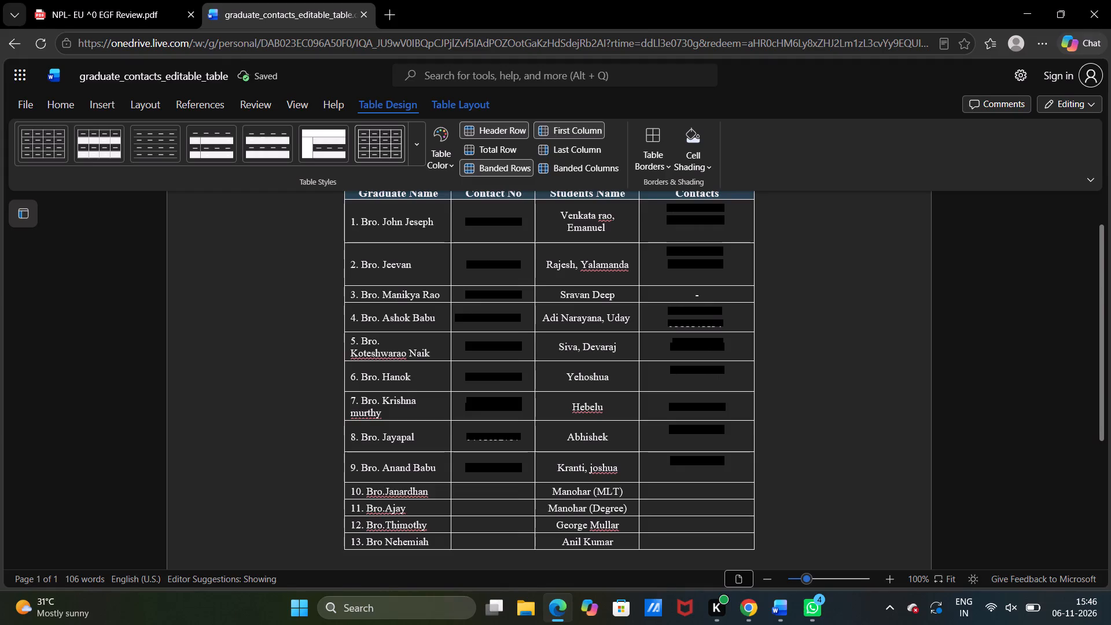
Place the text cursor before the phone number in row 9 of the Contacts column.
scroll(615, 311, "up", 1)
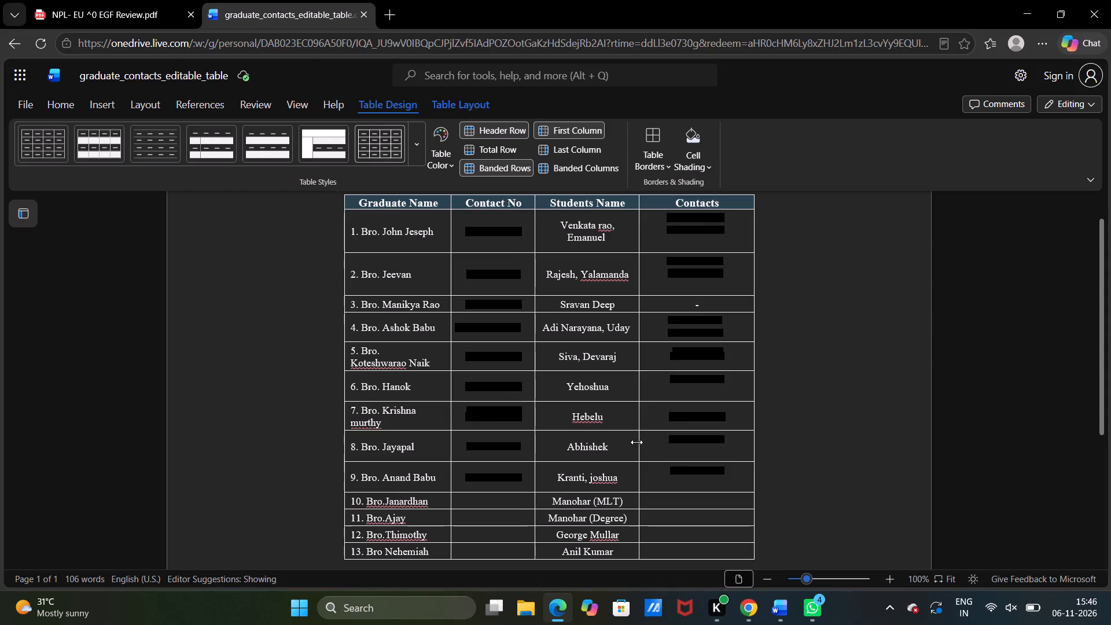
scroll(681, 448, "down", 1)
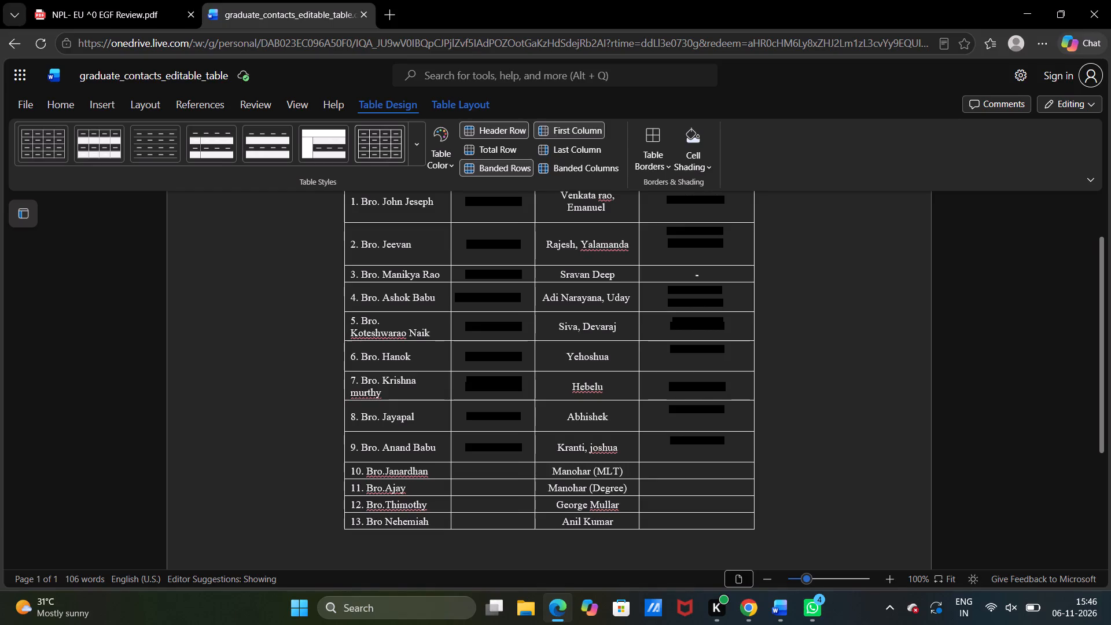
left_click(730, 439)
key("Left")
key("Left")
key("Left")
key("Left")
key("Left")
key("Left")
key("Left")
key("Left")
key("Left")
key("Left")
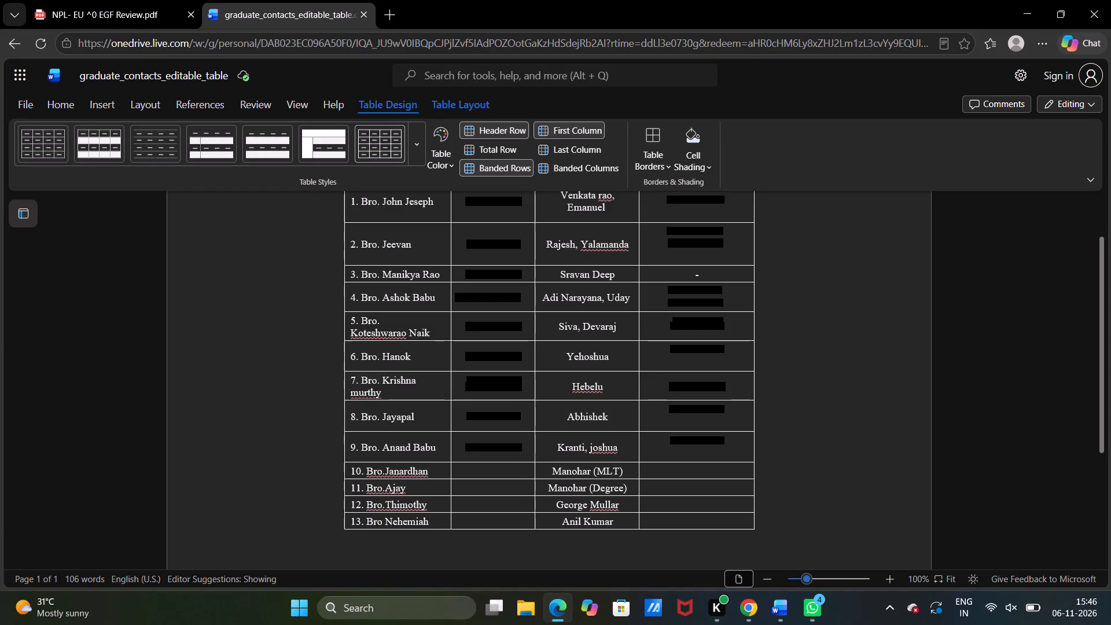
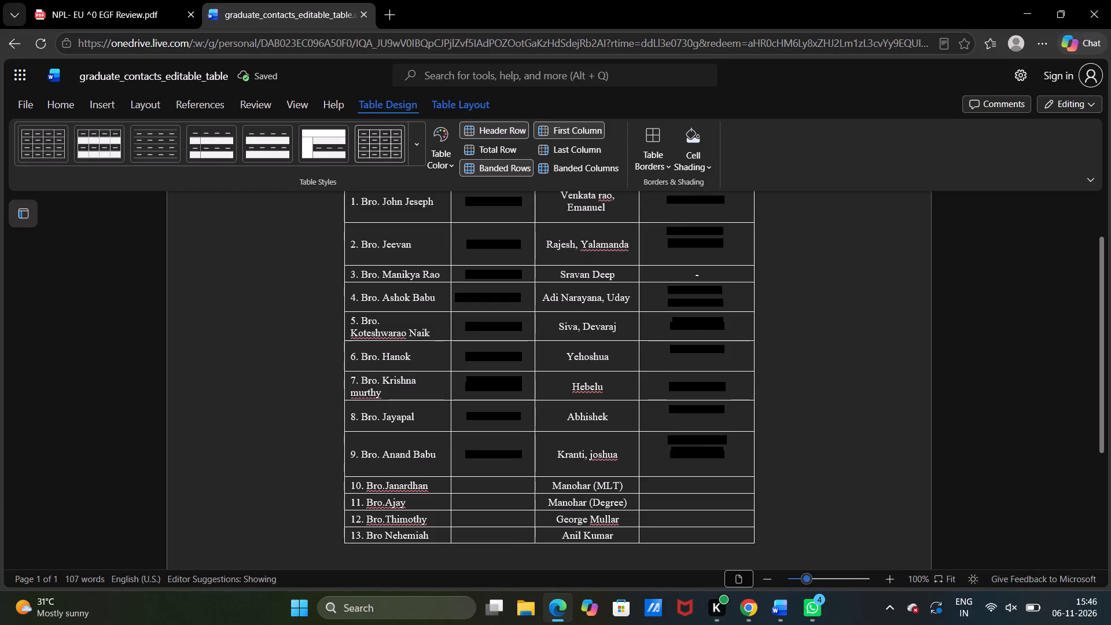
Remove the extra spacing by the phone numbers in row 9 of the Contacts column, including the blank line below them.
key("BackSpace")
left_click(726, 439)
left_click(663, 466)
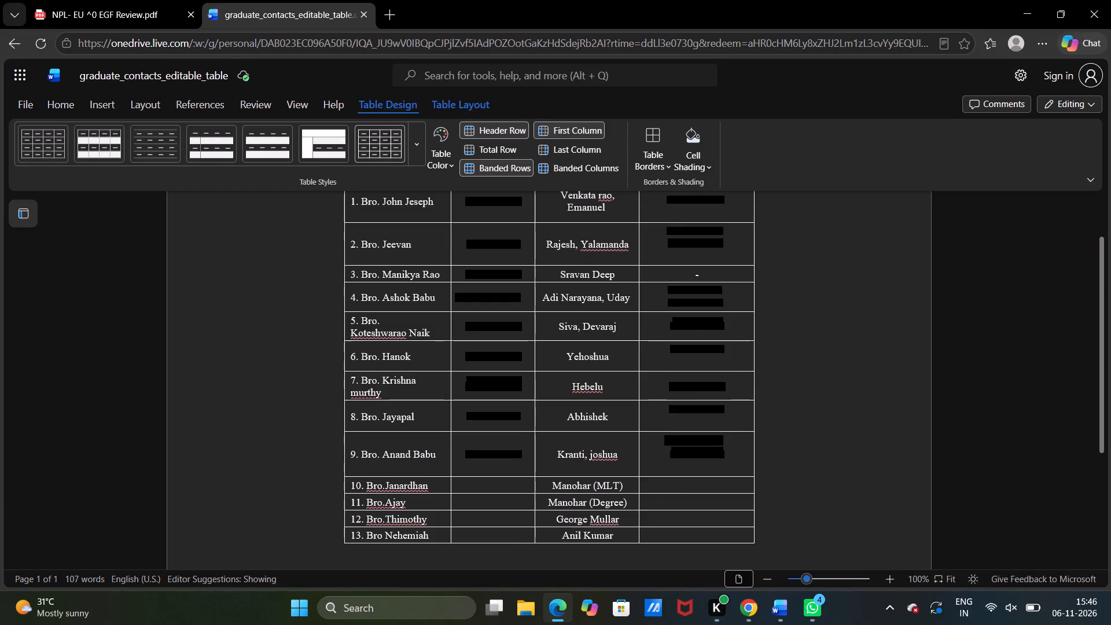
key("BackSpace")
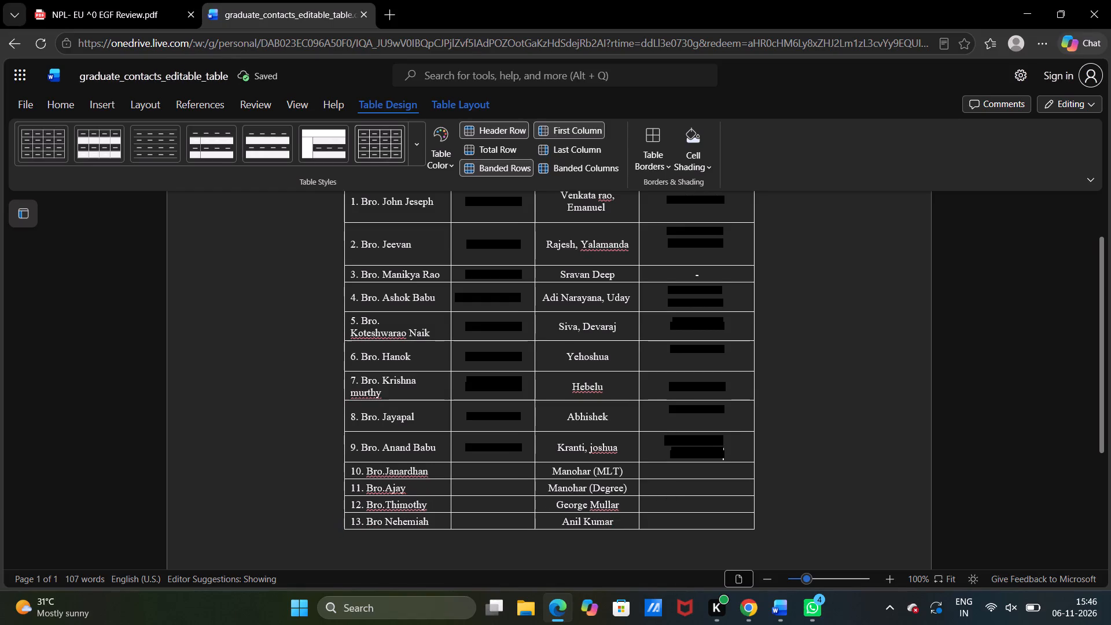
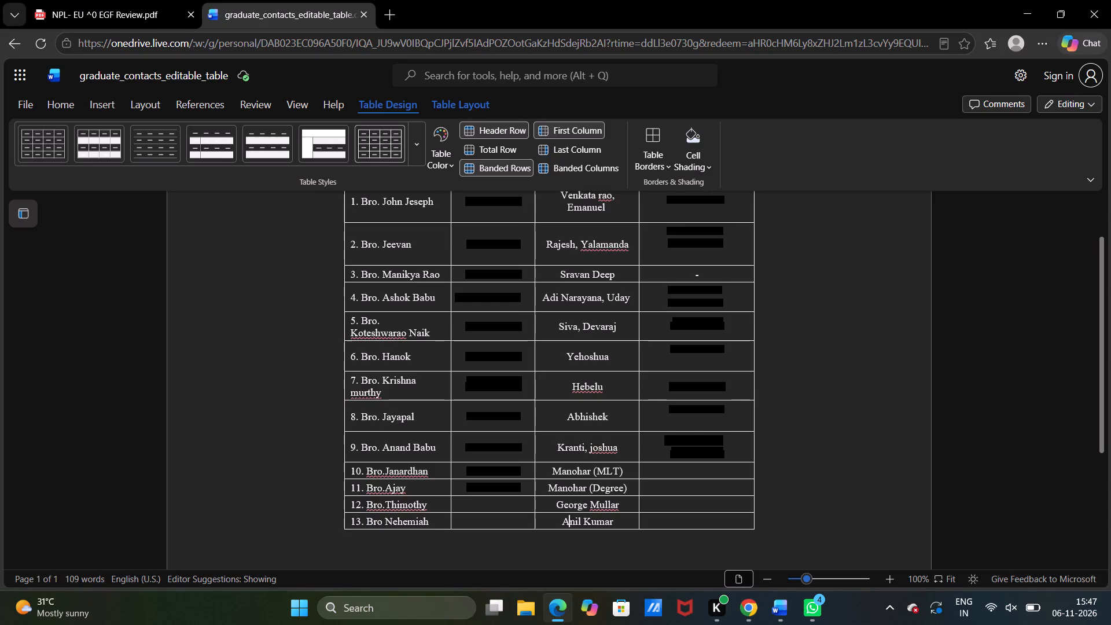
Enter the phone number after the first letter of the student name in row 13, correcting its final digit.
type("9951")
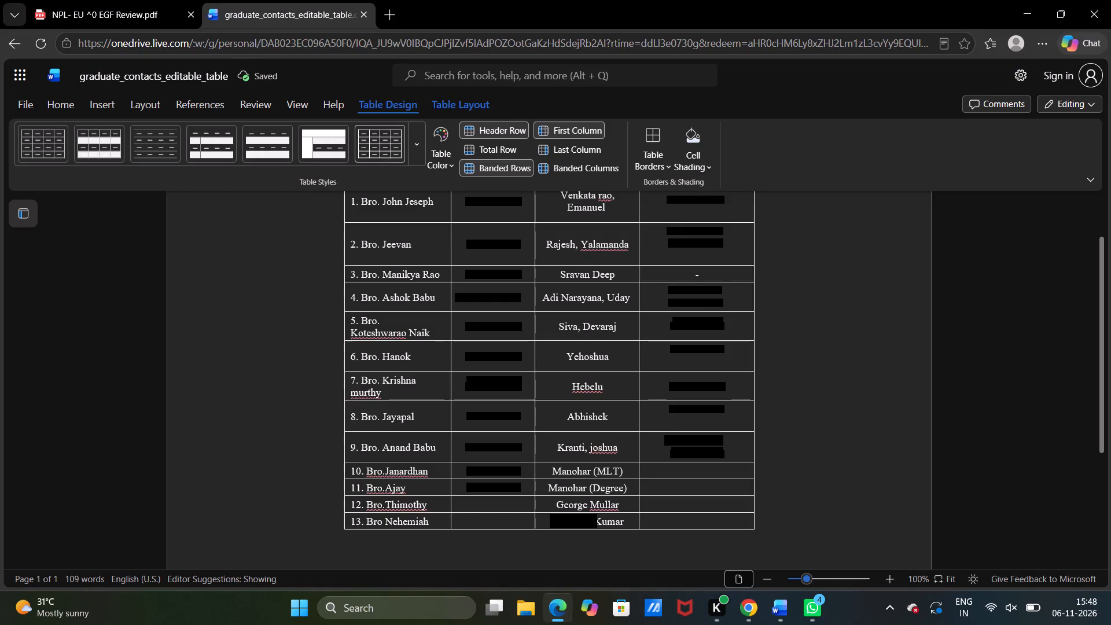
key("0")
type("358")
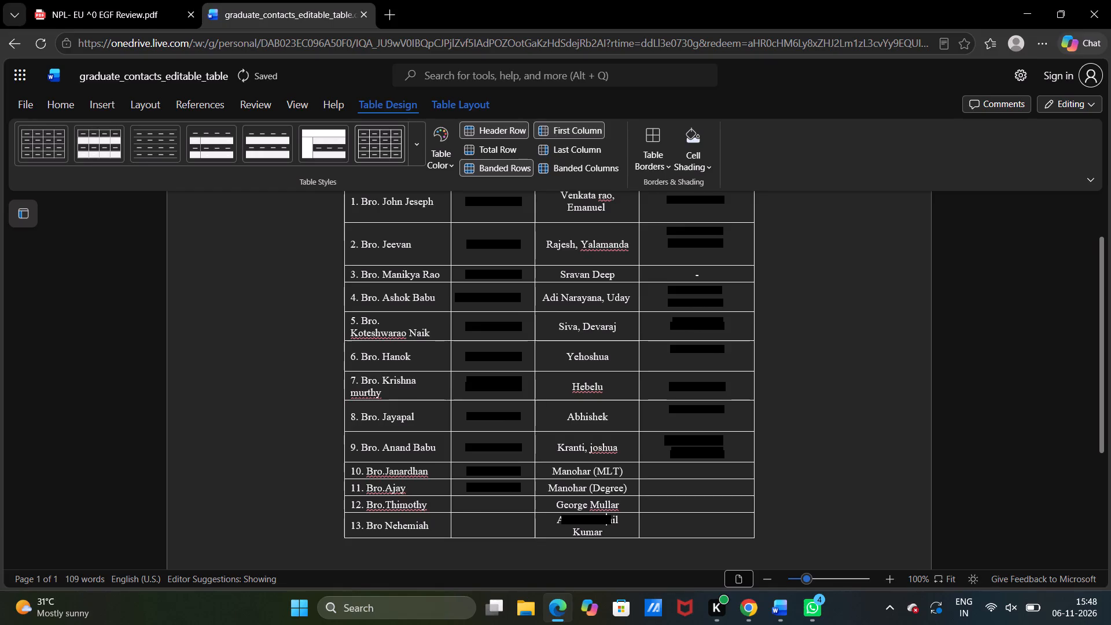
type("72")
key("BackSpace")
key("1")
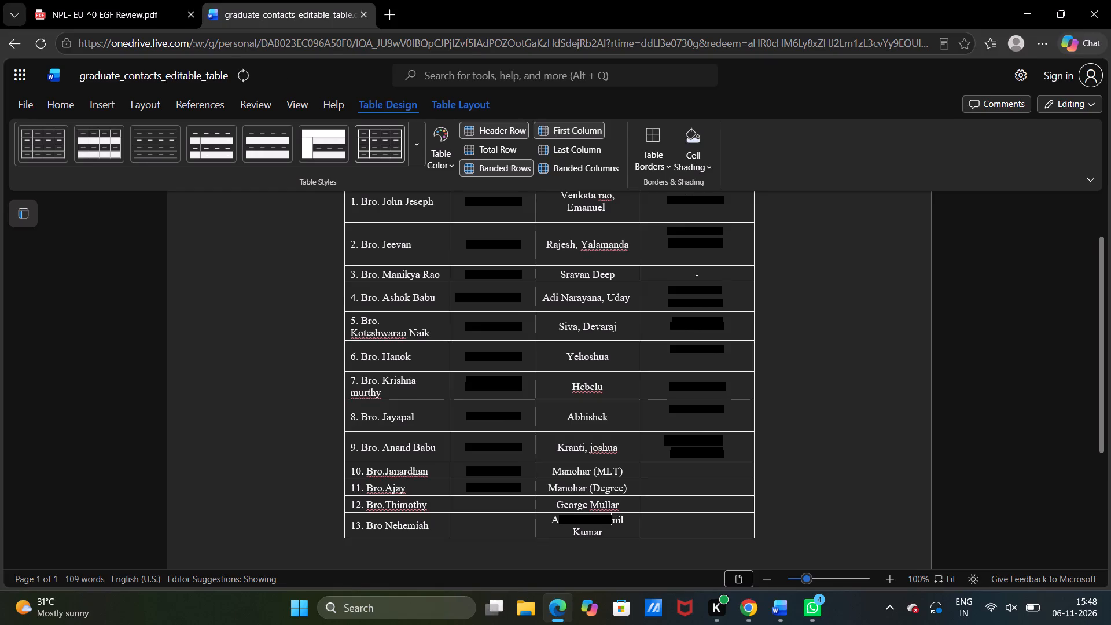
Copy the phone number from row 13's student name cell into the empty graduate contact cell of row 12.
left_click_drag(561, 519, 598, 517)
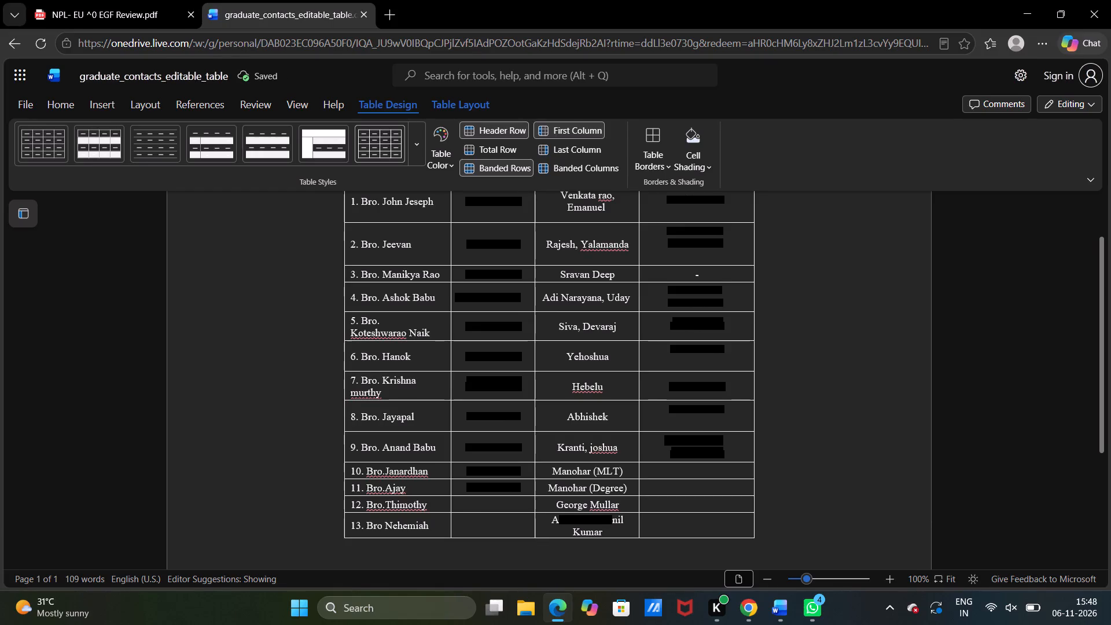
left_click_drag(598, 517, 609, 517)
left_click_drag(609, 517, 615, 517)
key("ctrl+c")
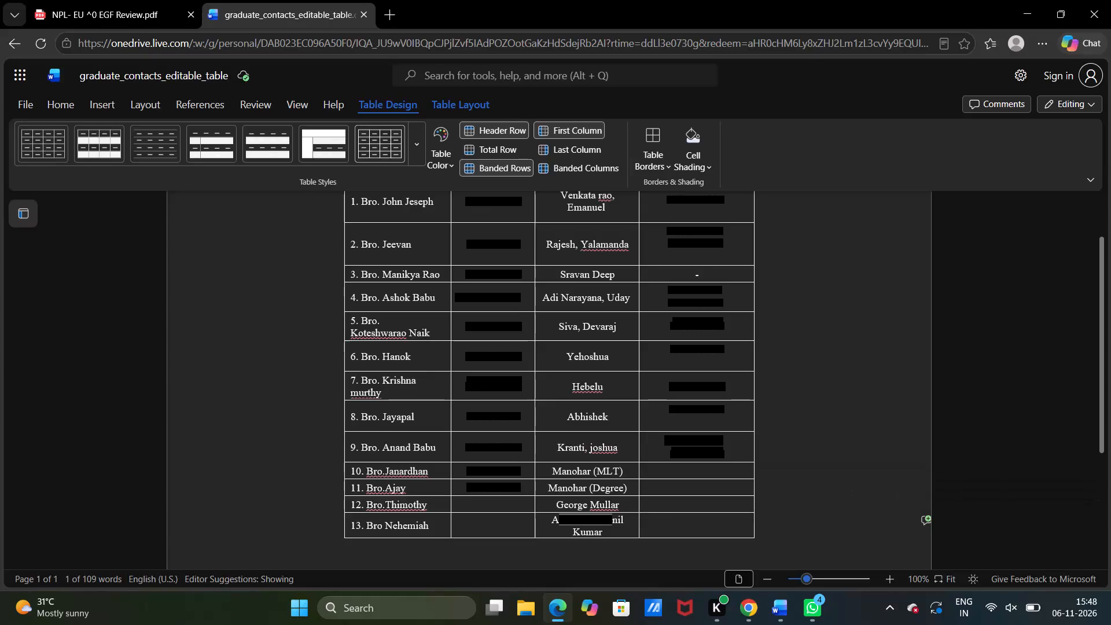
left_click(469, 502)
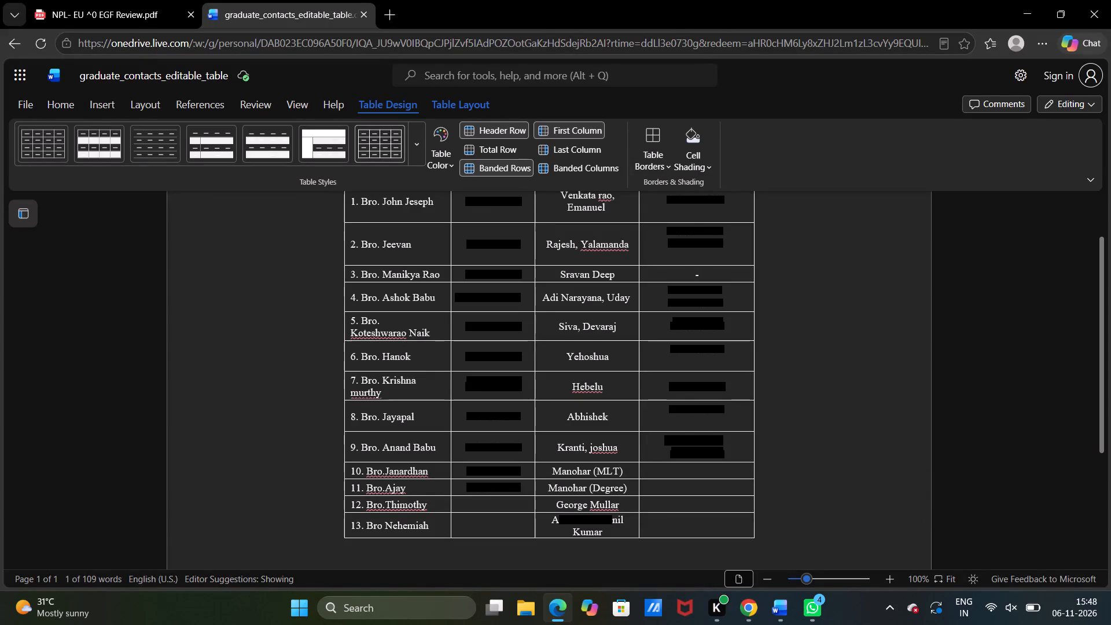
key("ctrl+v")
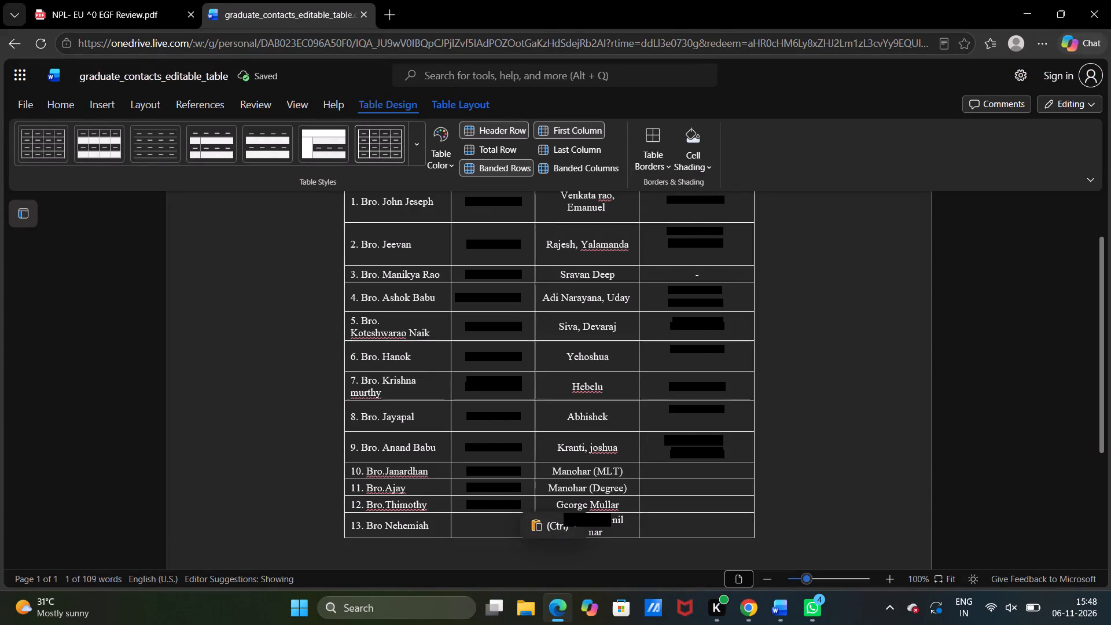
left_click(522, 571)
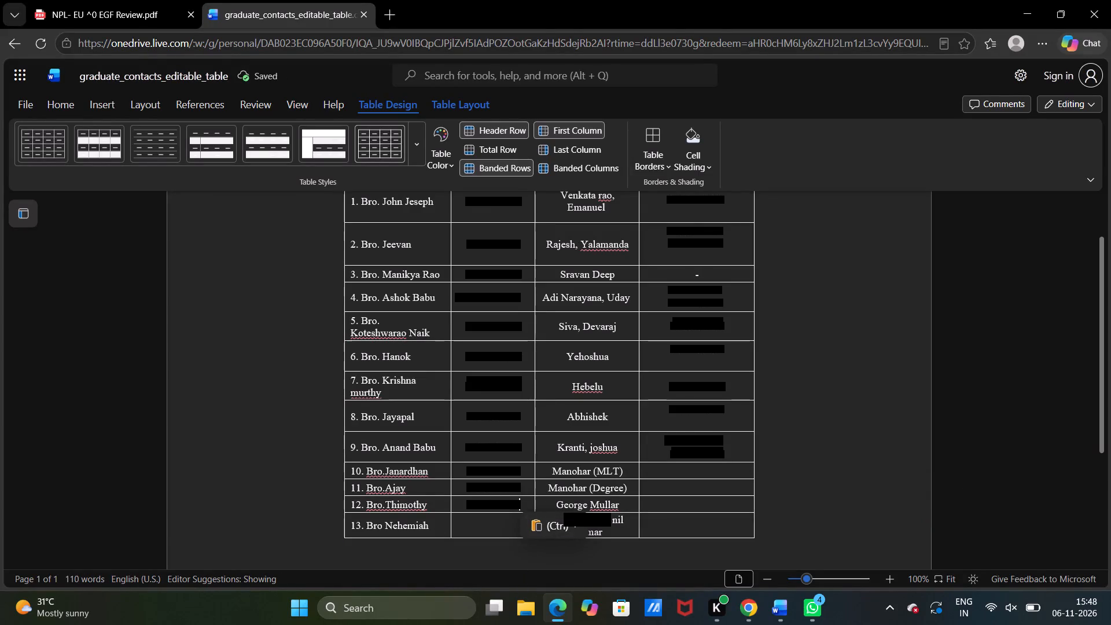
Delete the phone number digits from the student name in row 13, leaving only the name.
left_click_drag(610, 520, 599, 514)
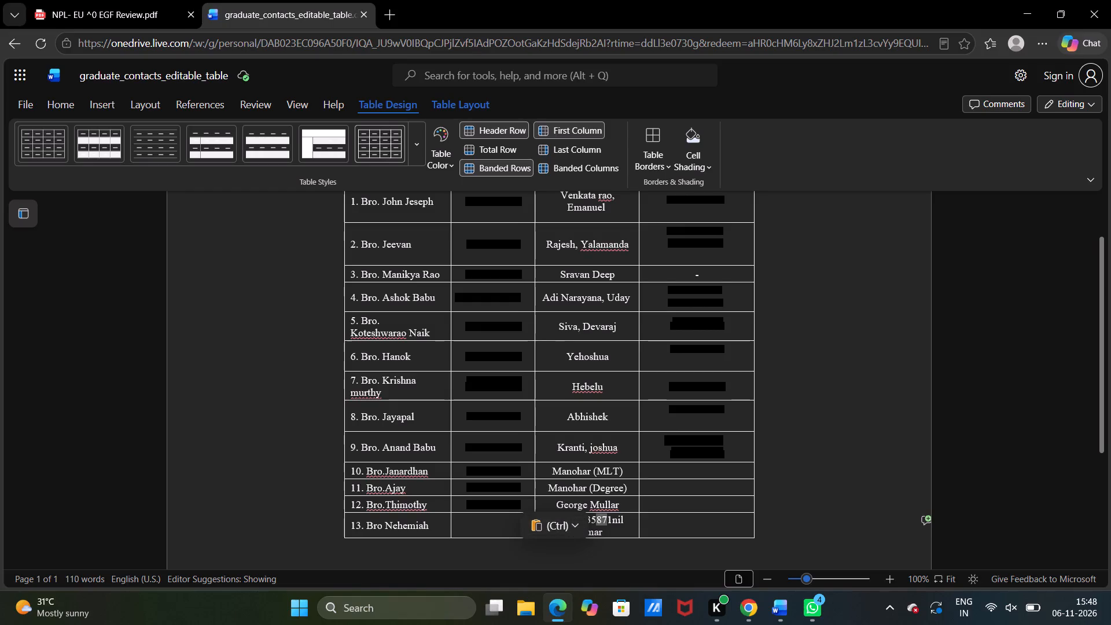
left_click_drag(599, 514, 597, 514)
left_click(597, 514)
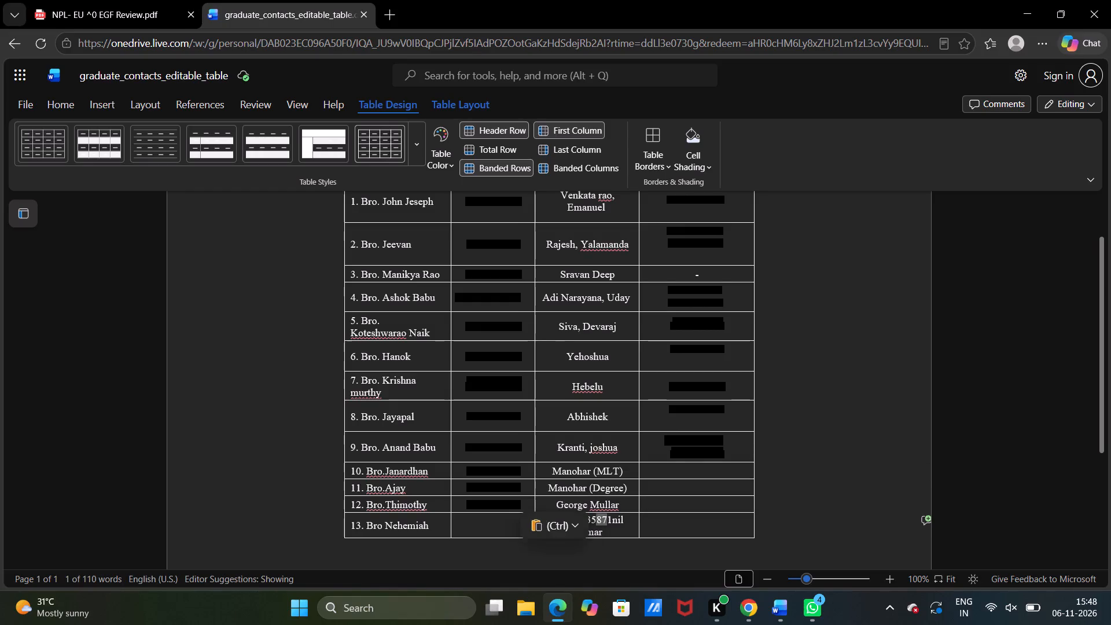
key("BackSpace")
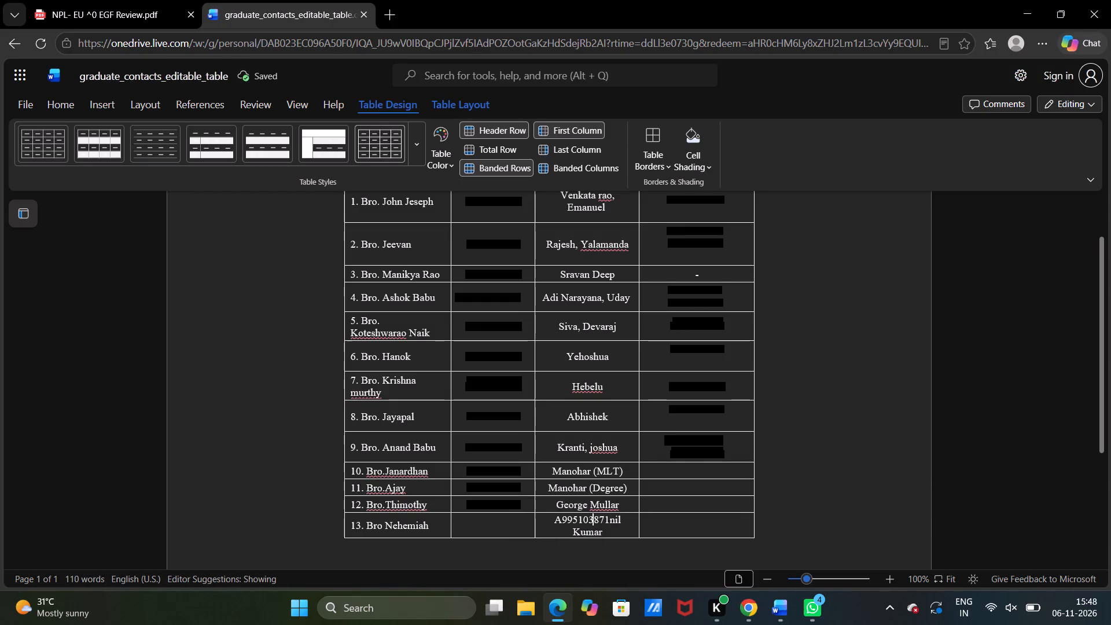
left_click_drag(606, 518, 565, 518)
key("BackSpace")
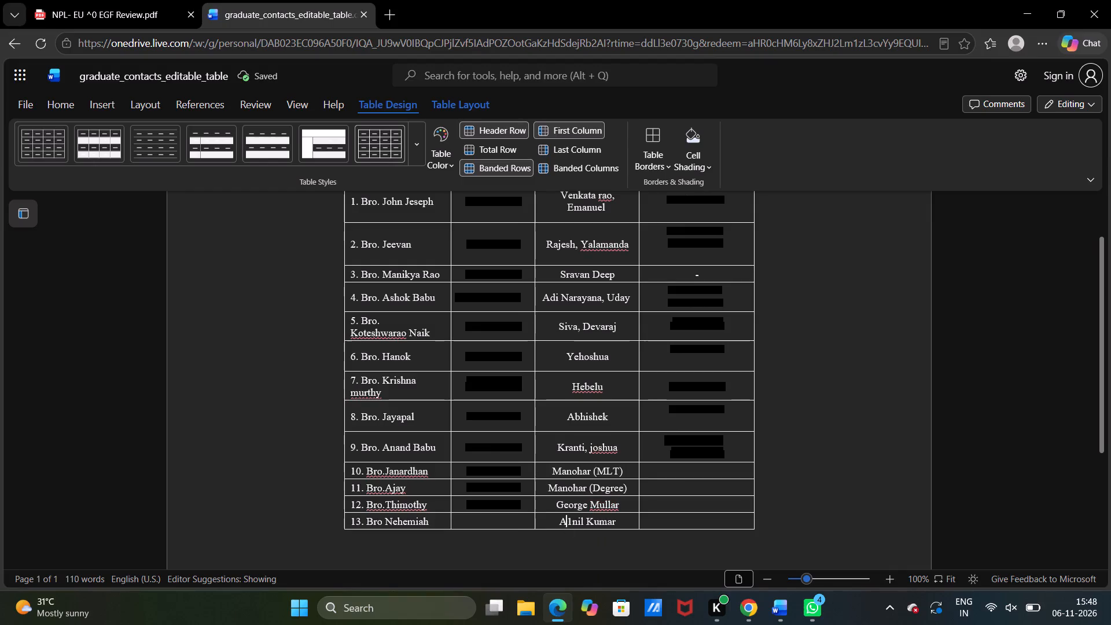
left_click(571, 520)
key("BackSpace")
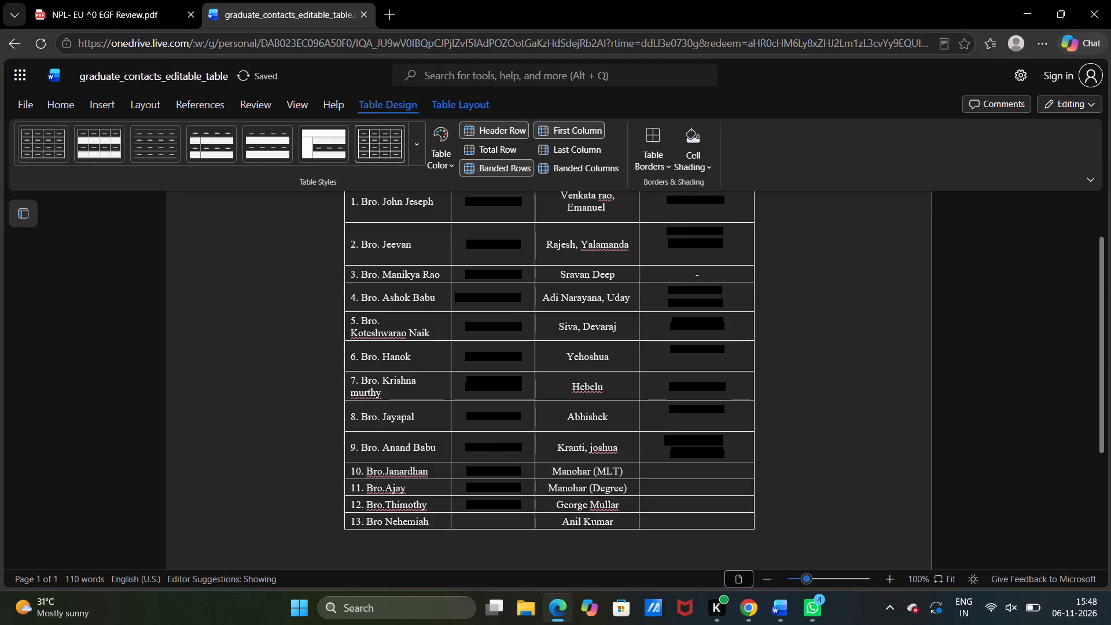
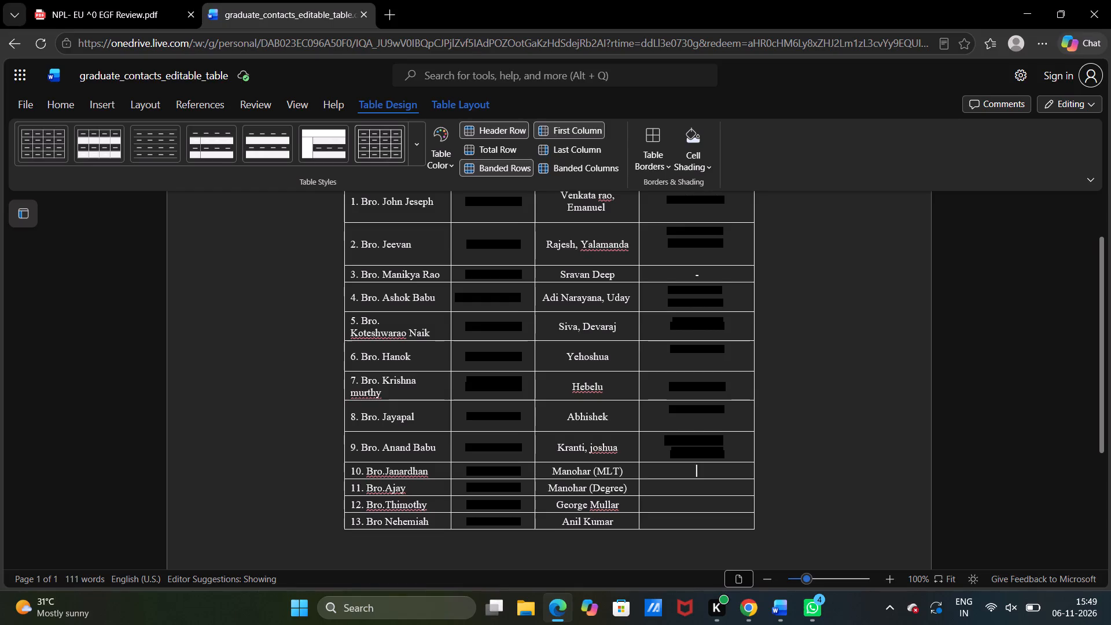
Enter the student's phone number in the empty contact cell of row 10, beside Manohar (MLT).
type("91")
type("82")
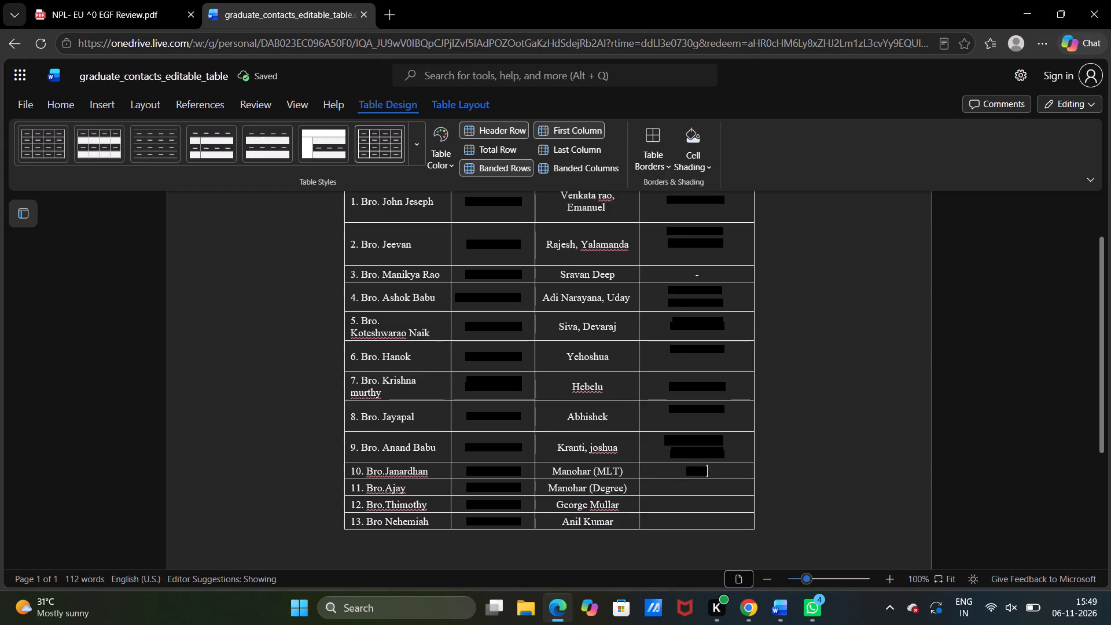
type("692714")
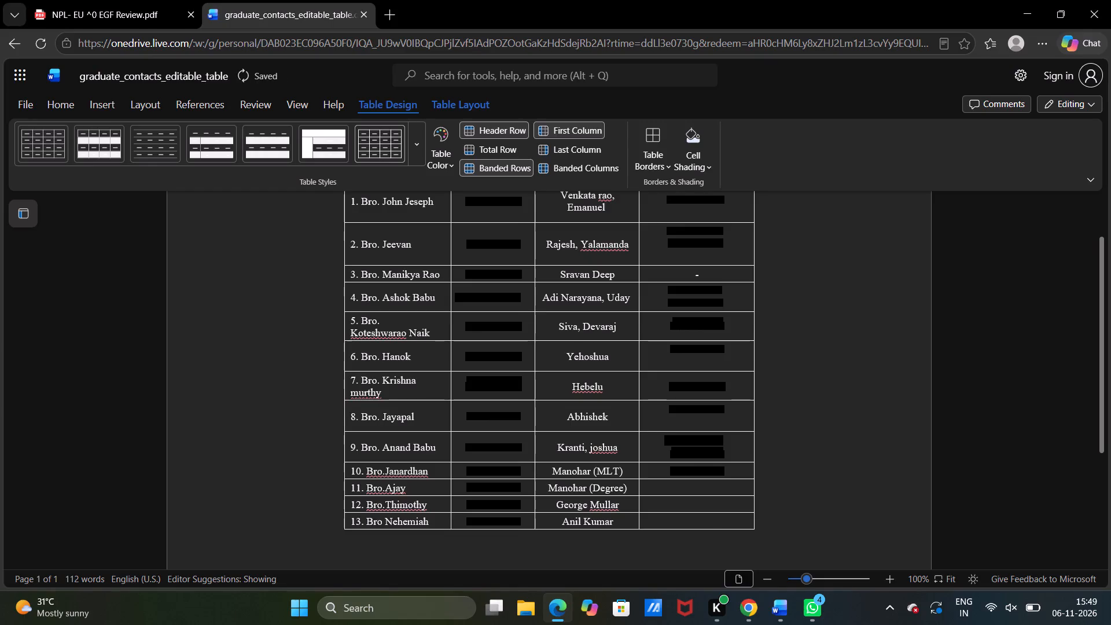
left_click(665, 484)
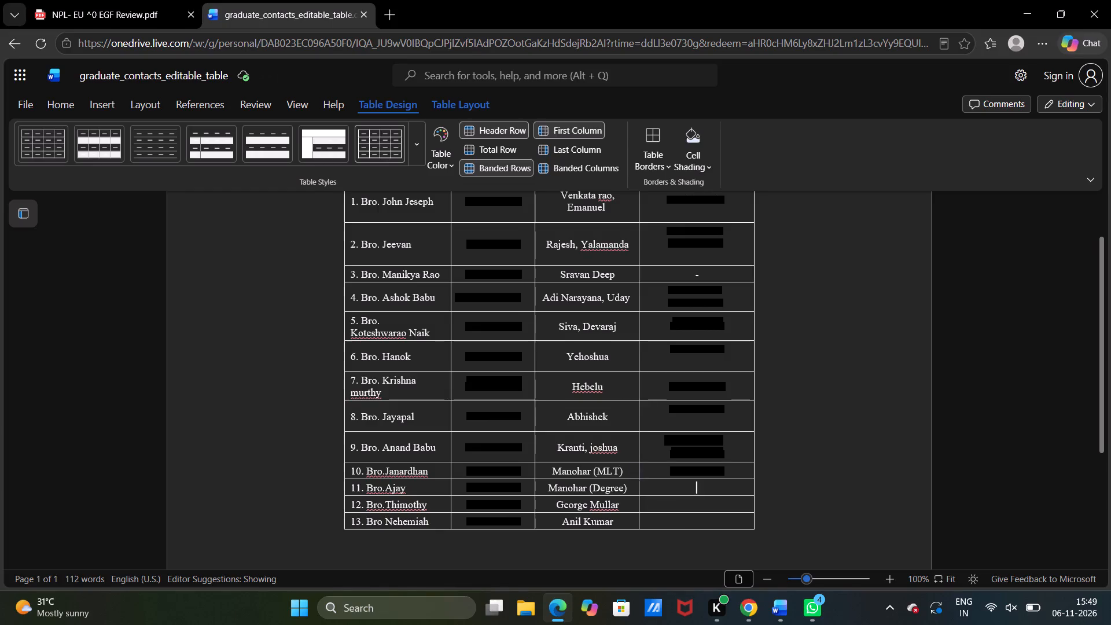
Replace the bracketed course MLT with Inter in the student name cell of row 10.
left_click(617, 469)
key("BackSpace")
key("BackSpace")
key("BackSpace")
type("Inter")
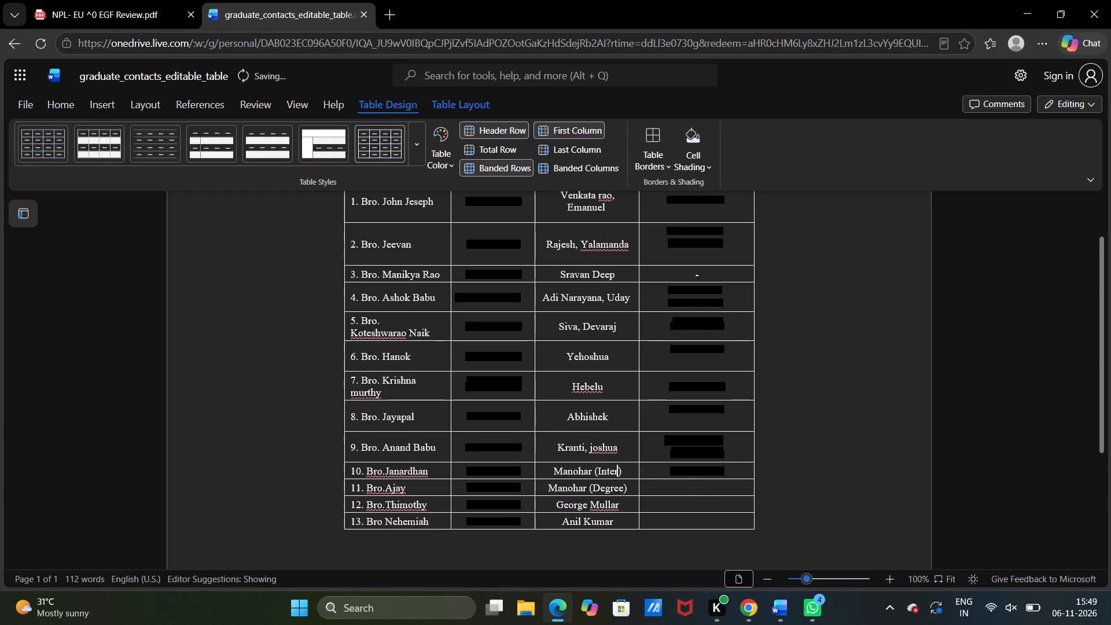
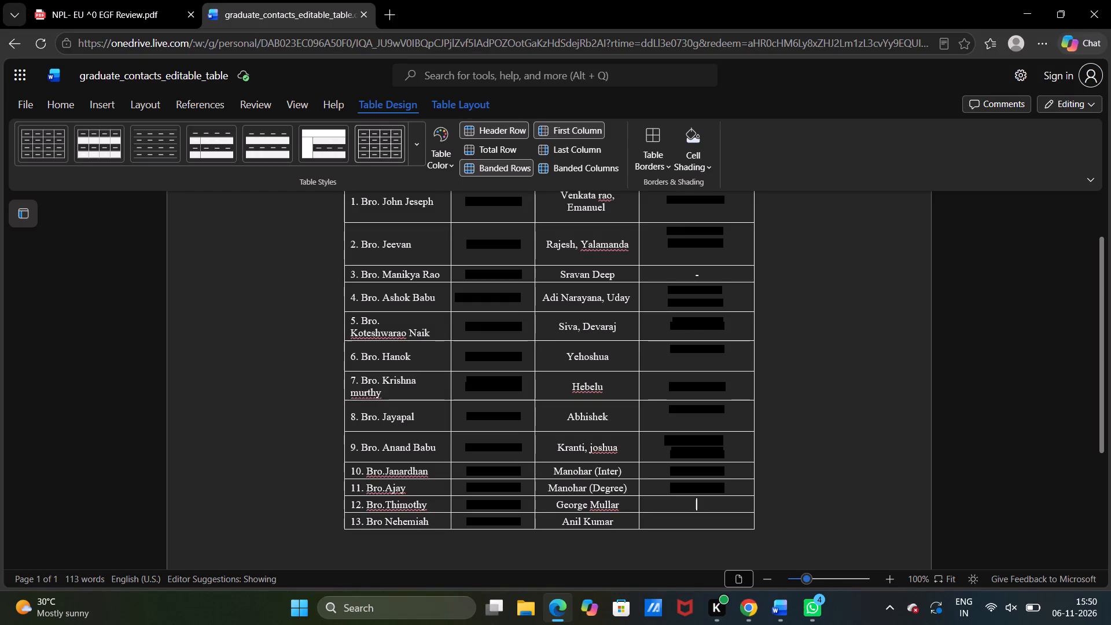
Enter the student's phone number in the empty student contact cell of row 12.
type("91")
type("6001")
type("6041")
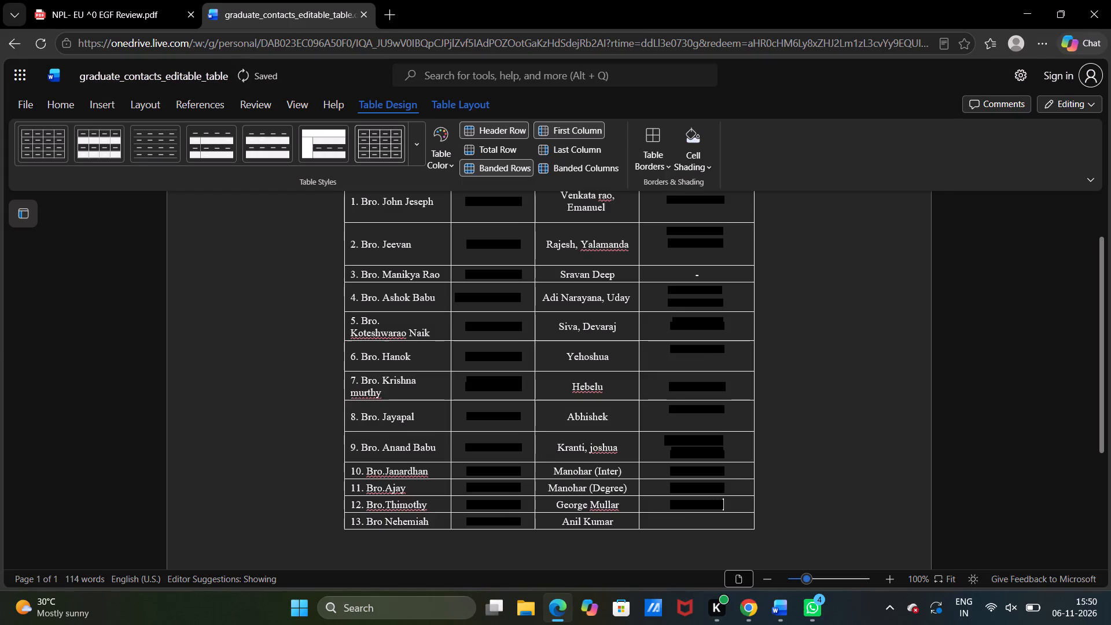
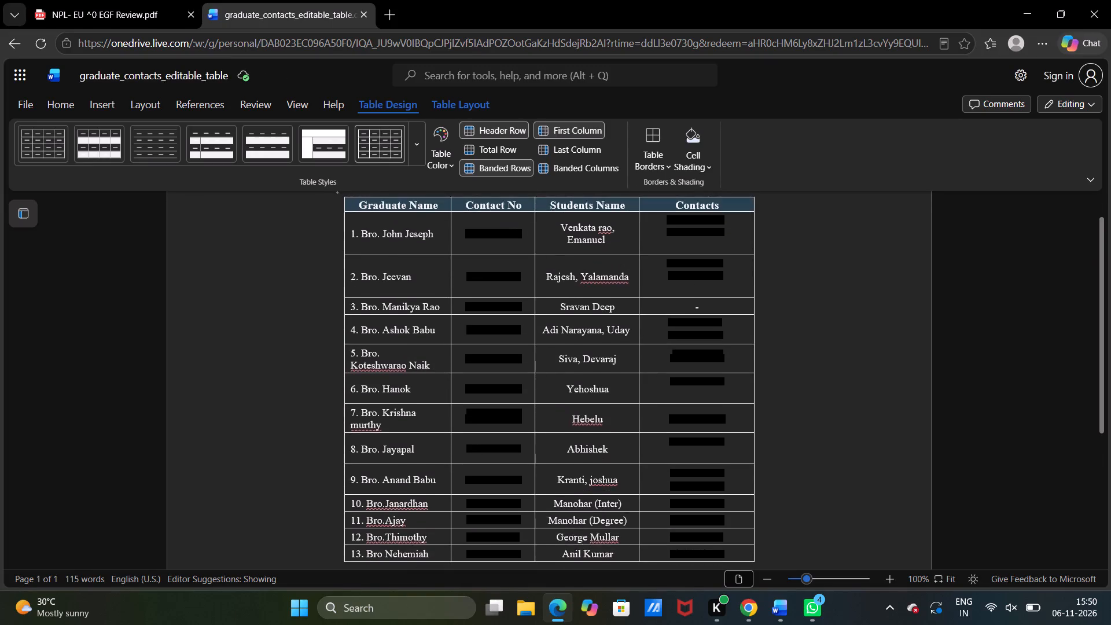
Review the graduate contacts table from the header row through row 13.
scroll(495, 433, "down", 1)
scroll(495, 433, "up", 1)
scroll(643, 320, "up", 1)
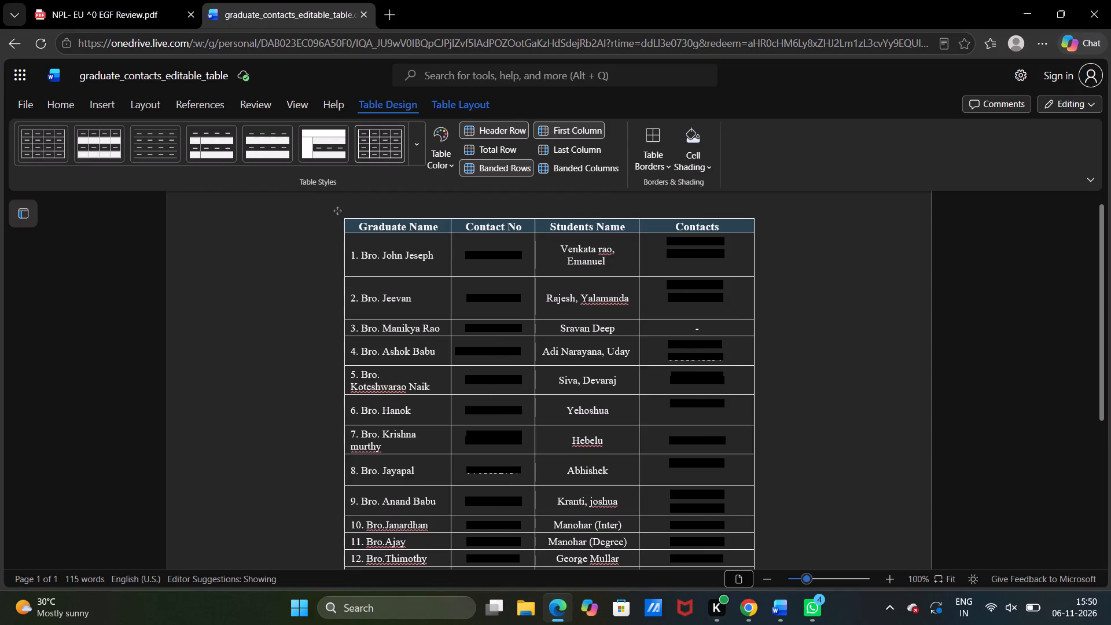
scroll(578, 492, "down", 1)
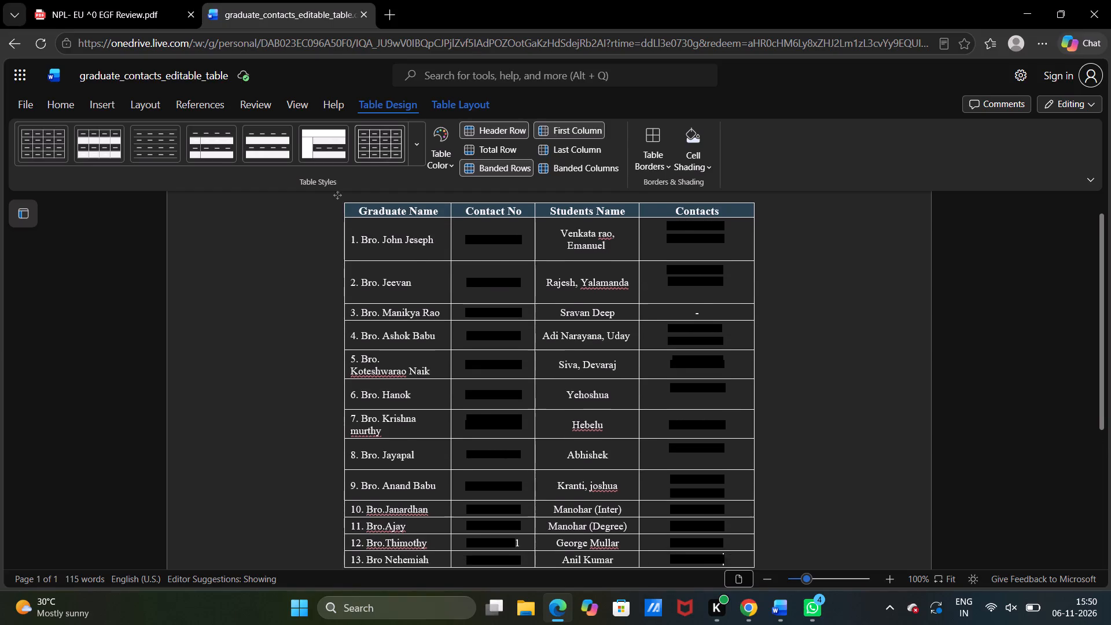
scroll(578, 492, "down", 1)
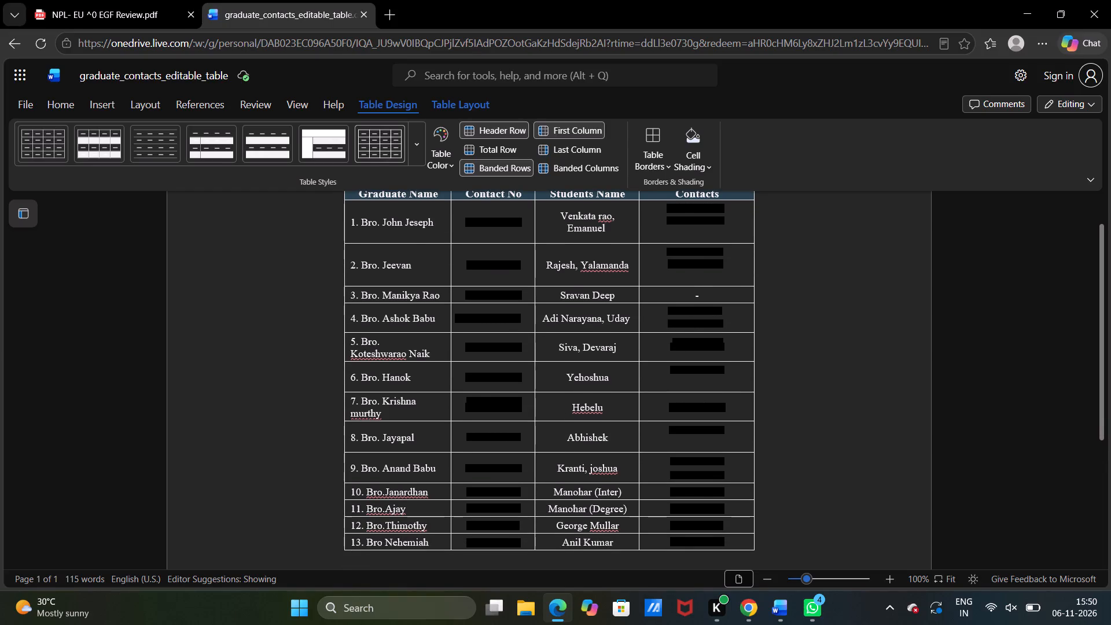
scroll(492, 504, "down", 1)
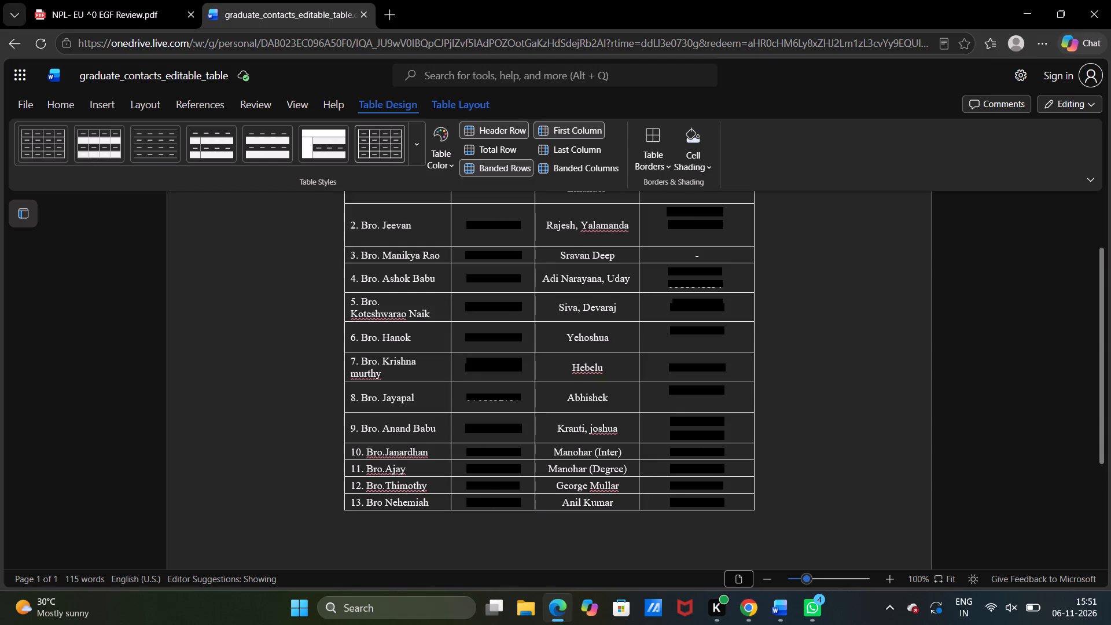
scroll(536, 486, "up", 2)
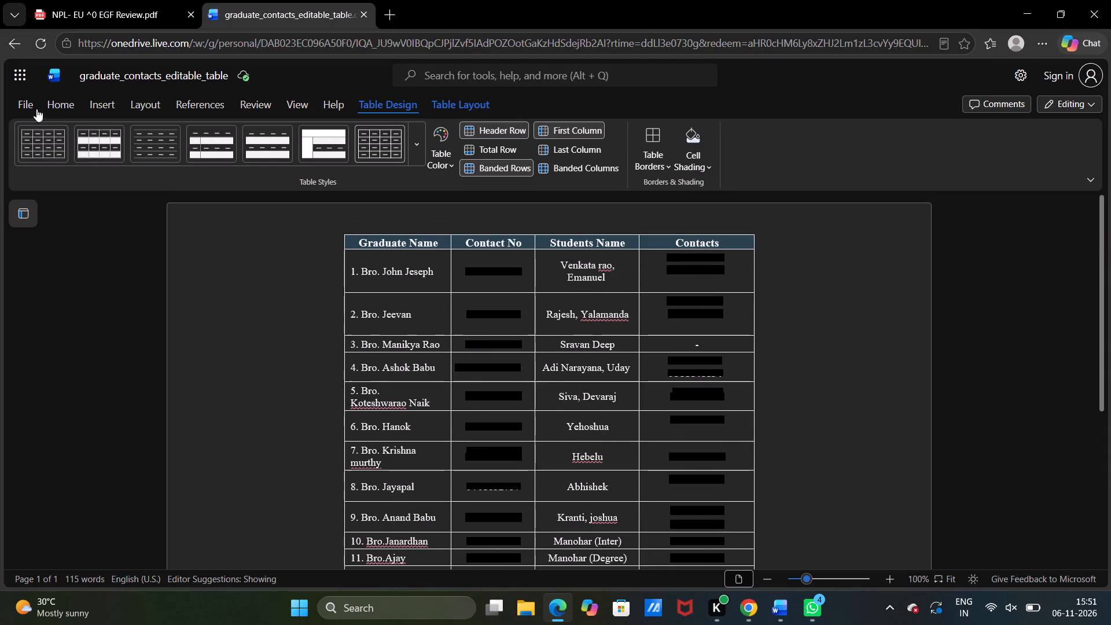
Export the graduate_contacts_editable_table document as a PDF and download it.
left_click(30, 103)
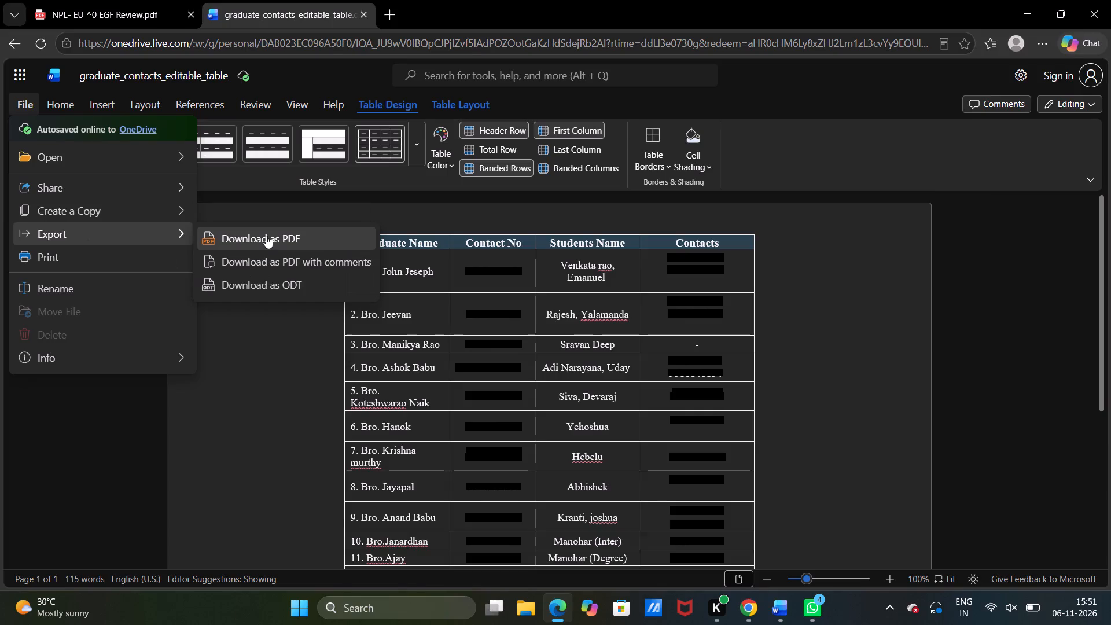
left_click(266, 236)
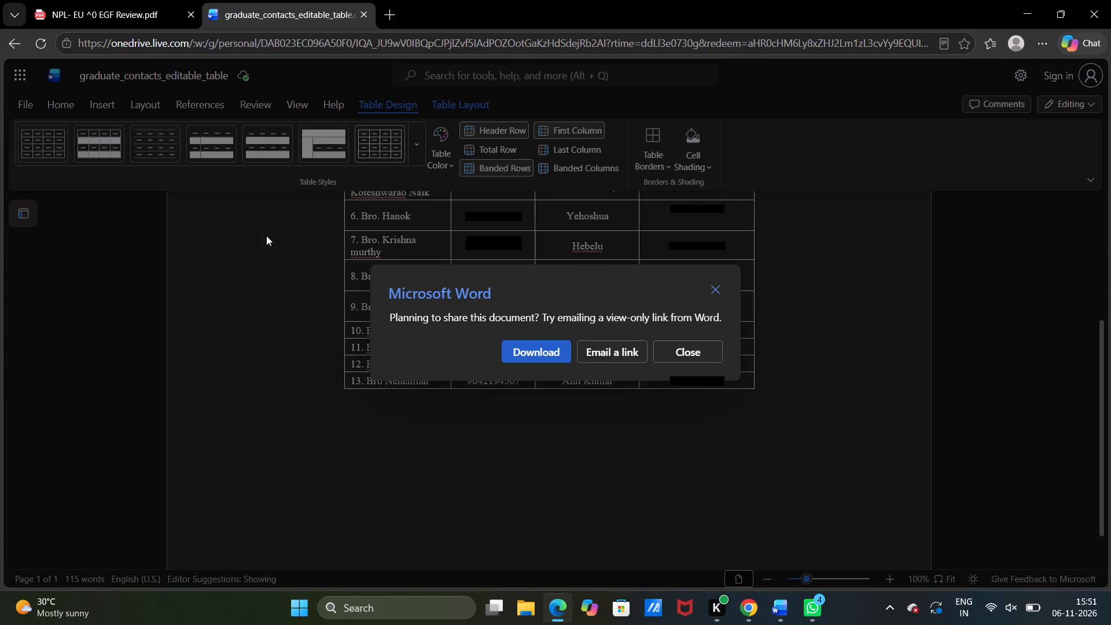
left_click(531, 353)
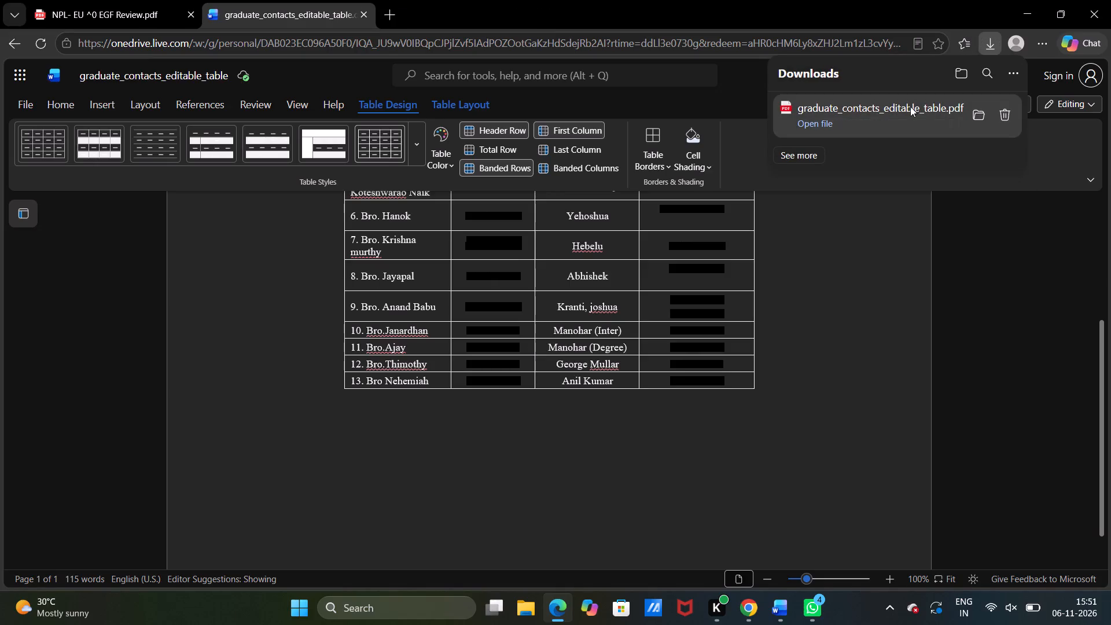
Show the downloaded graduate_contacts_editable_table PDF in the Downloads folder in File Explorer.
left_click(978, 116)
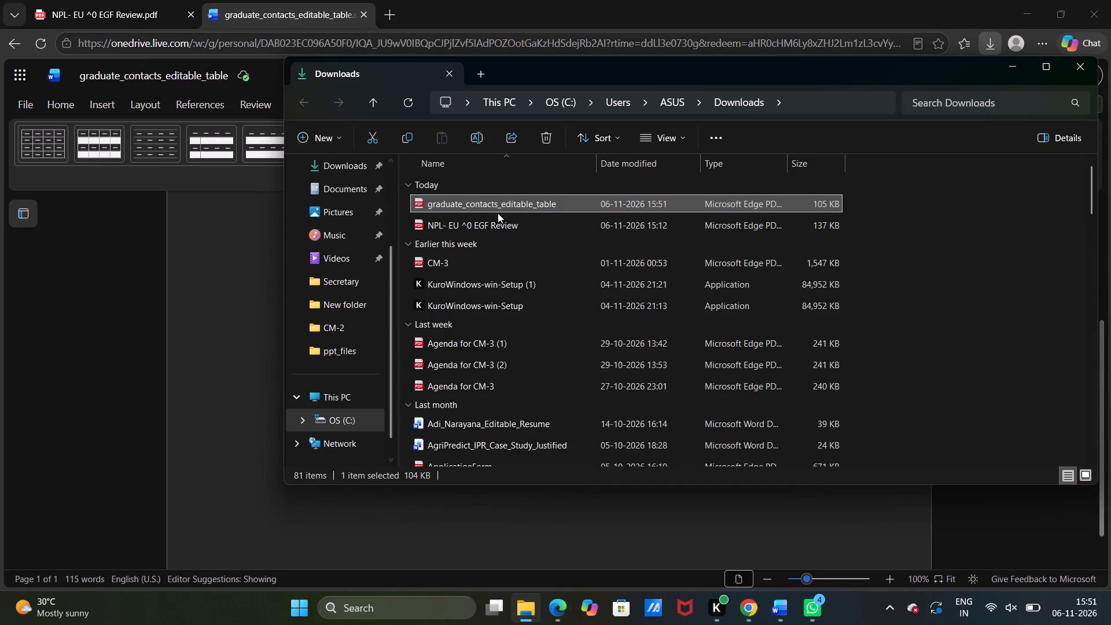
left_click(479, 203)
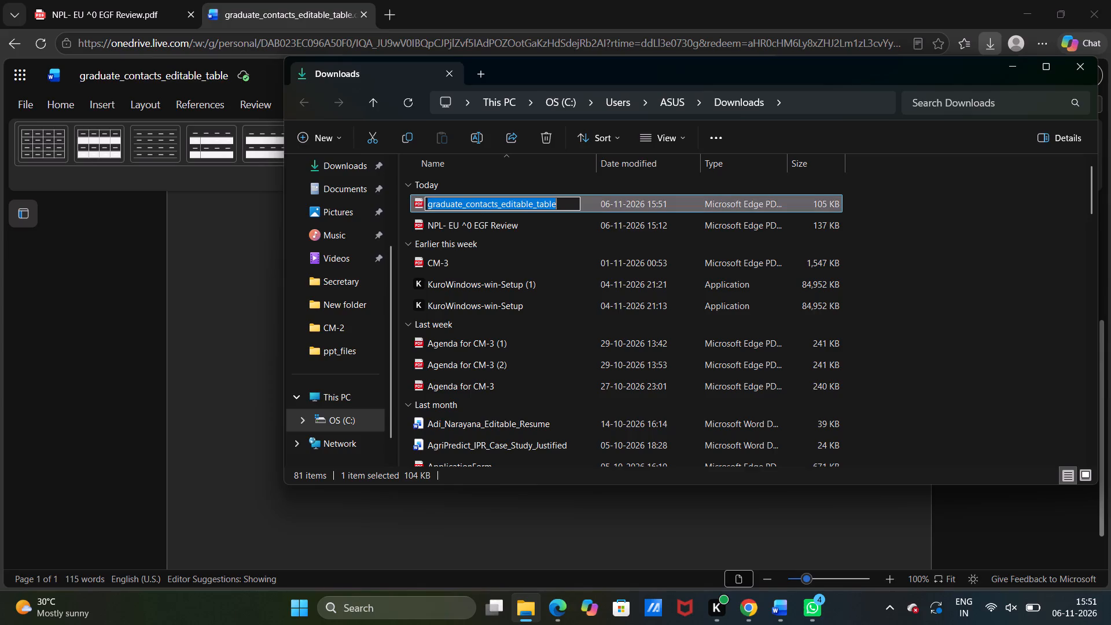
left_click(546, 225)
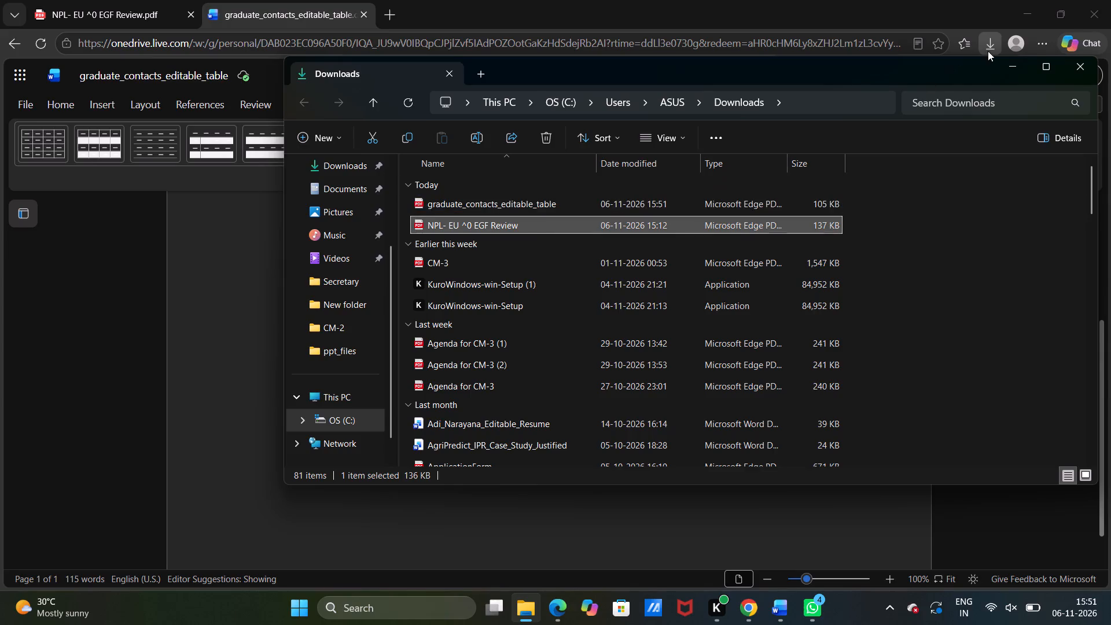
Close the browser window containing the contacts document.
left_click(1101, 10)
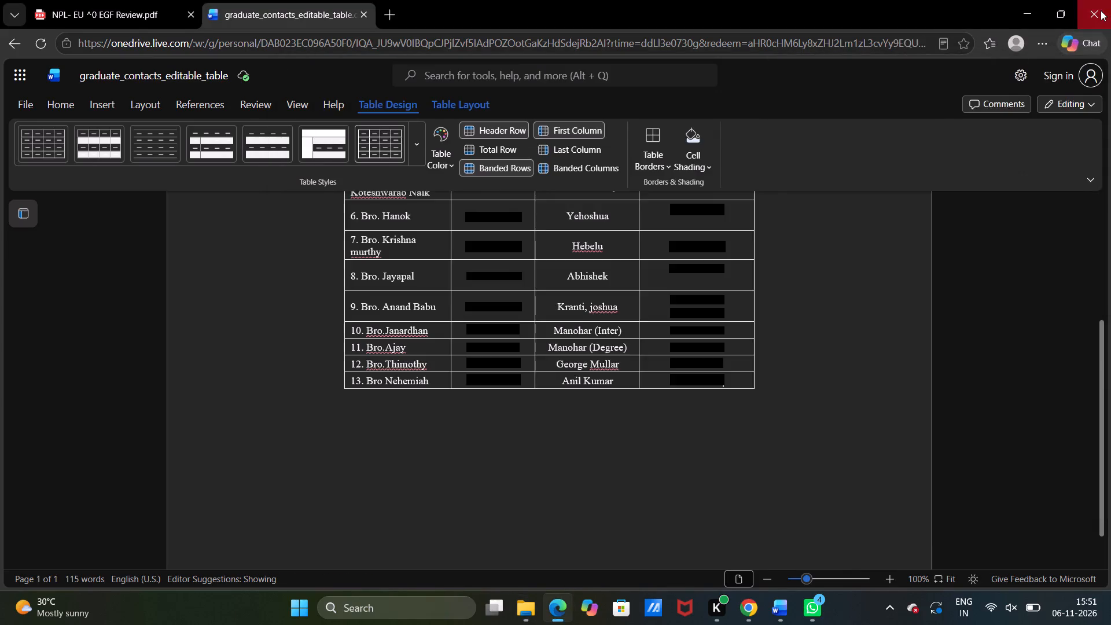
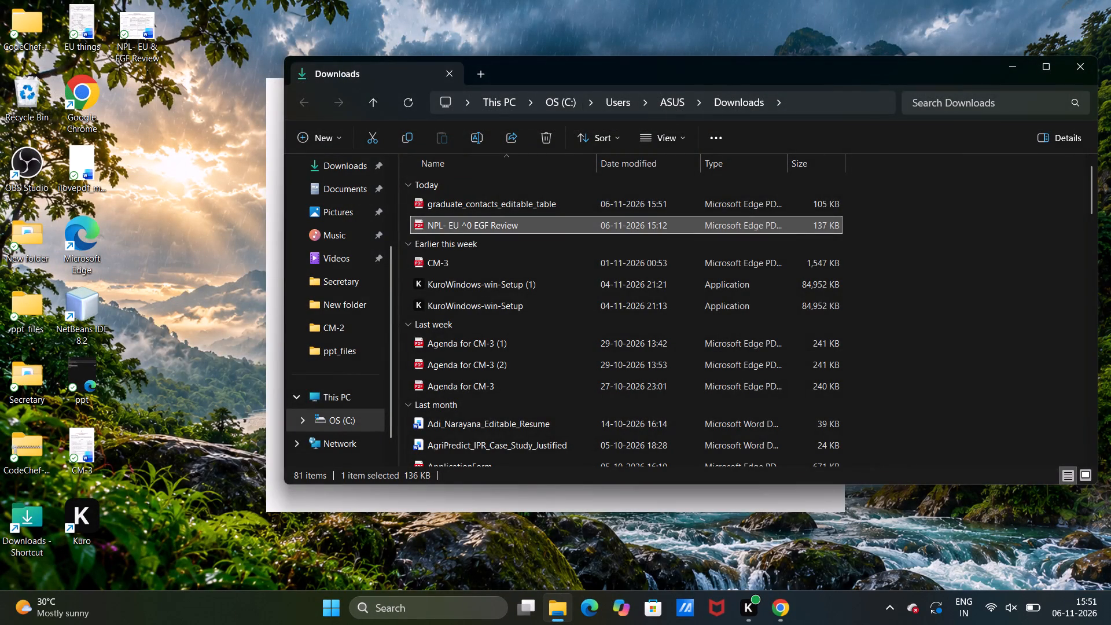
Open the downloaded graduate_contacts_editable_table PDF, check the whole table page, and close it.
double_click(495, 200)
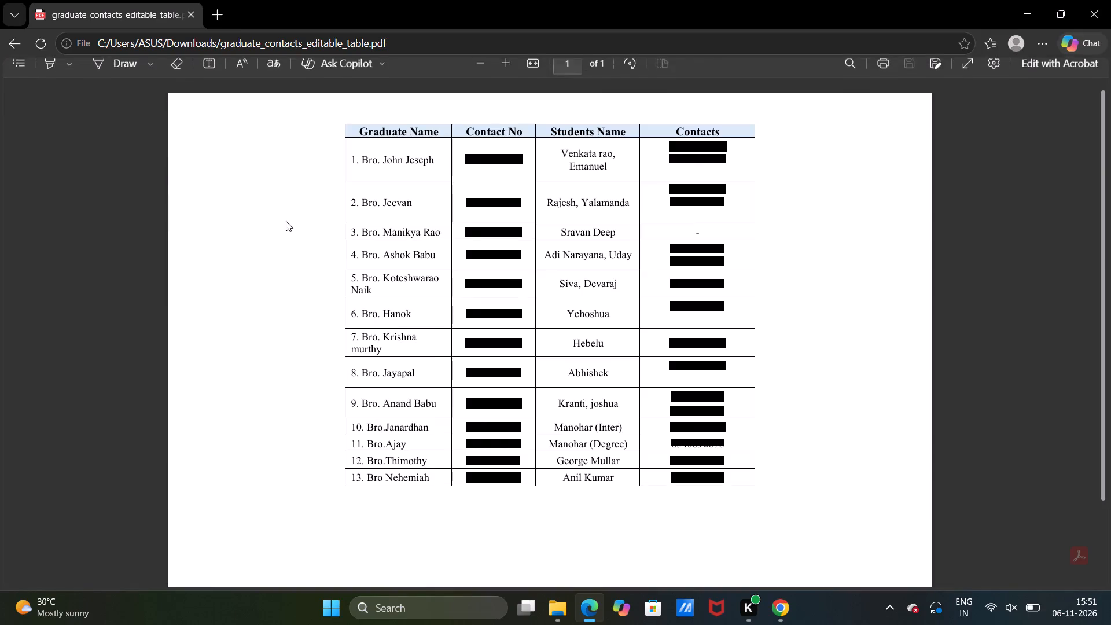
scroll(385, 273, "down", 2)
scroll(385, 273, "up", 4)
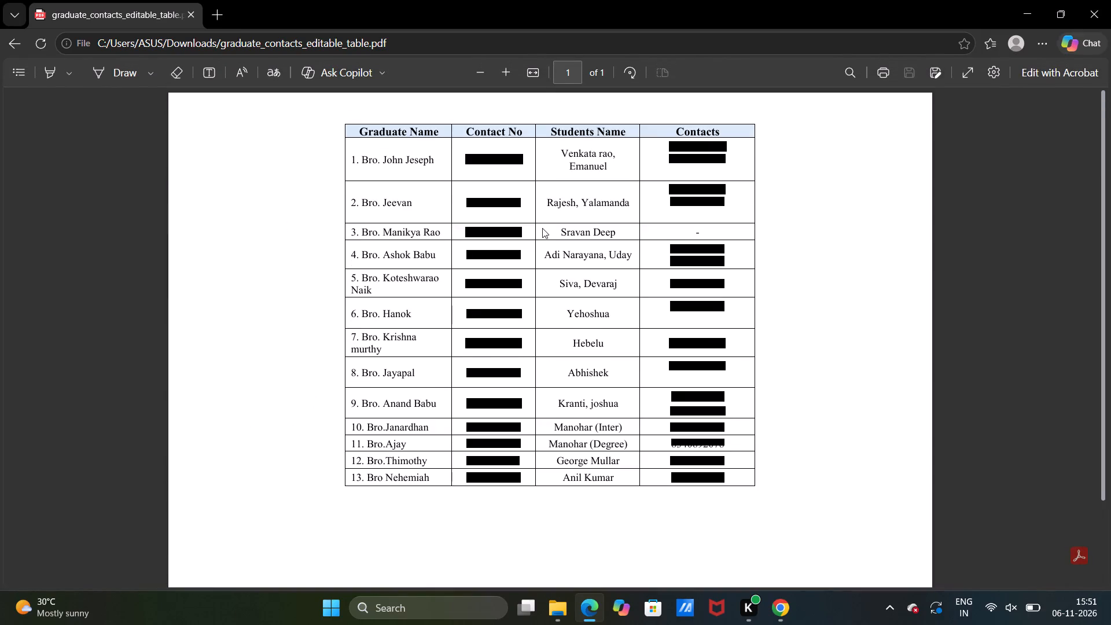
scroll(542, 228, "up", 2)
scroll(562, 113, "left", 1)
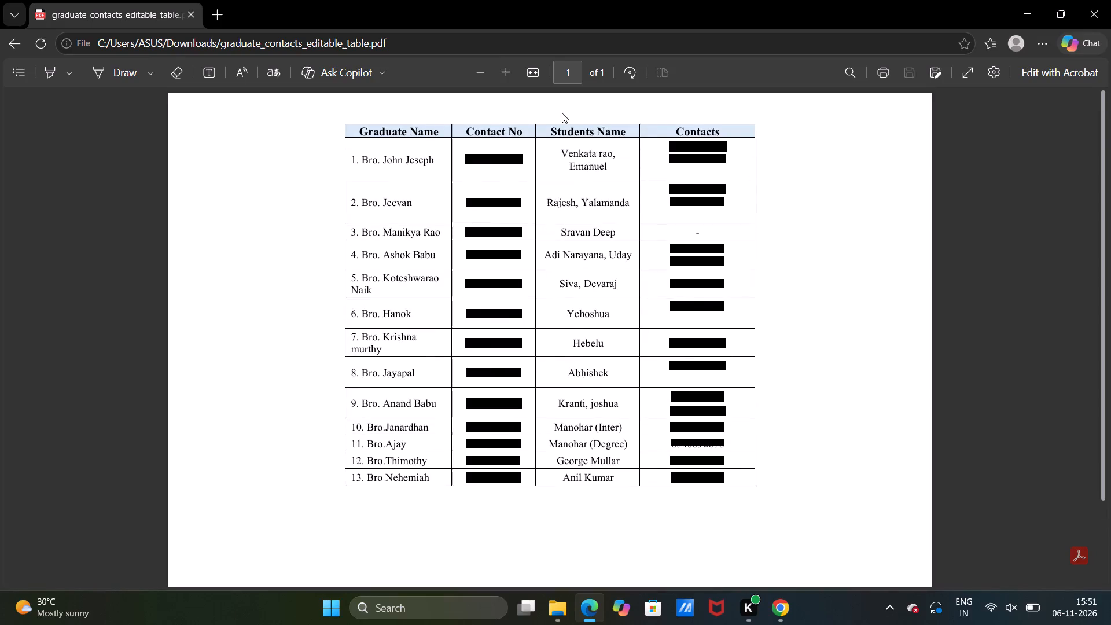
scroll(365, 212, "left", 1)
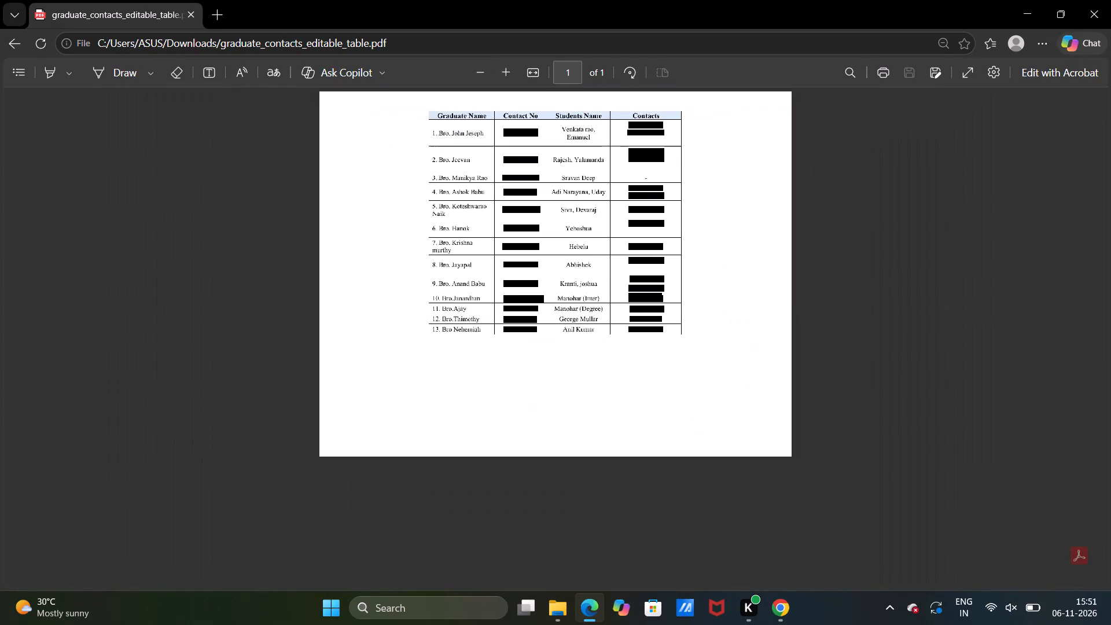
scroll(365, 212, "left", 1)
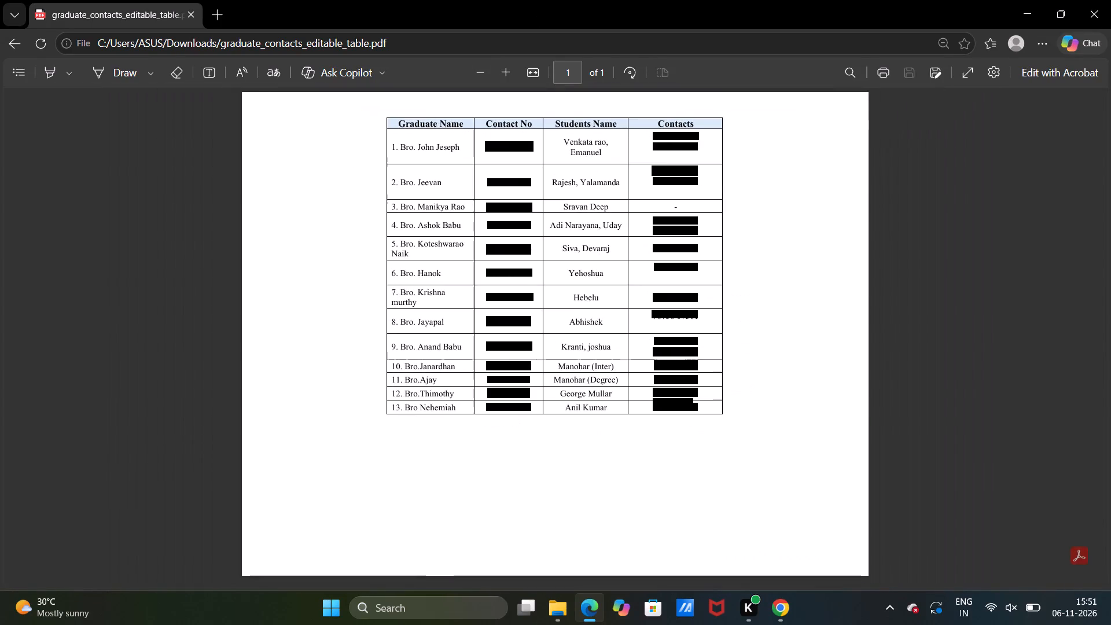
left_click(1095, 6)
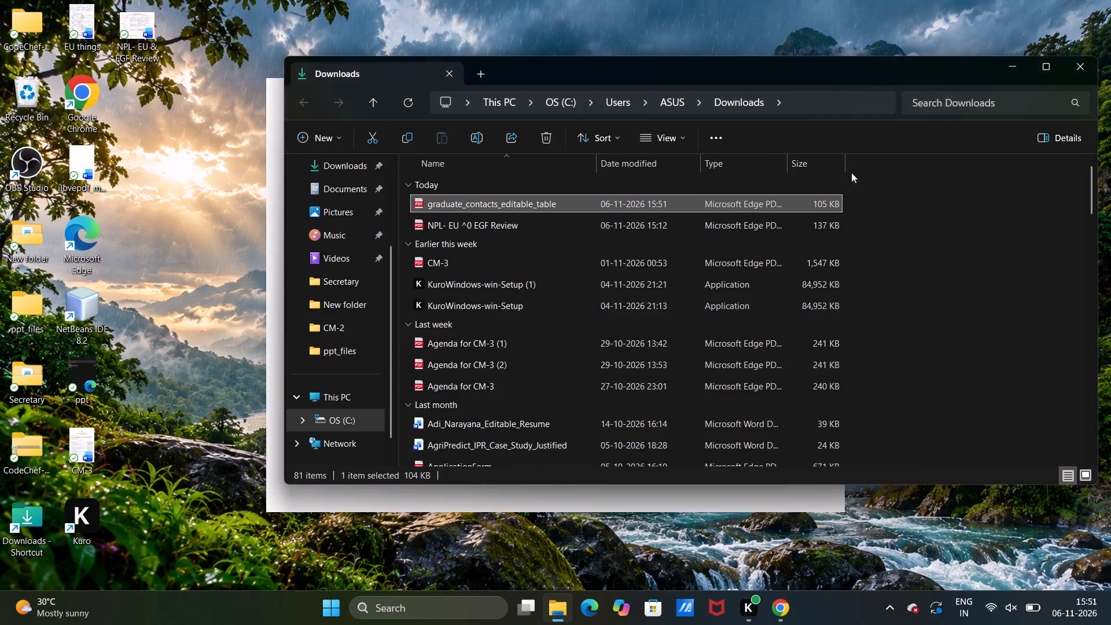
Share the graduate_contacts_editable_table PDF from the Downloads folder using WhatsApp.
left_click(503, 141)
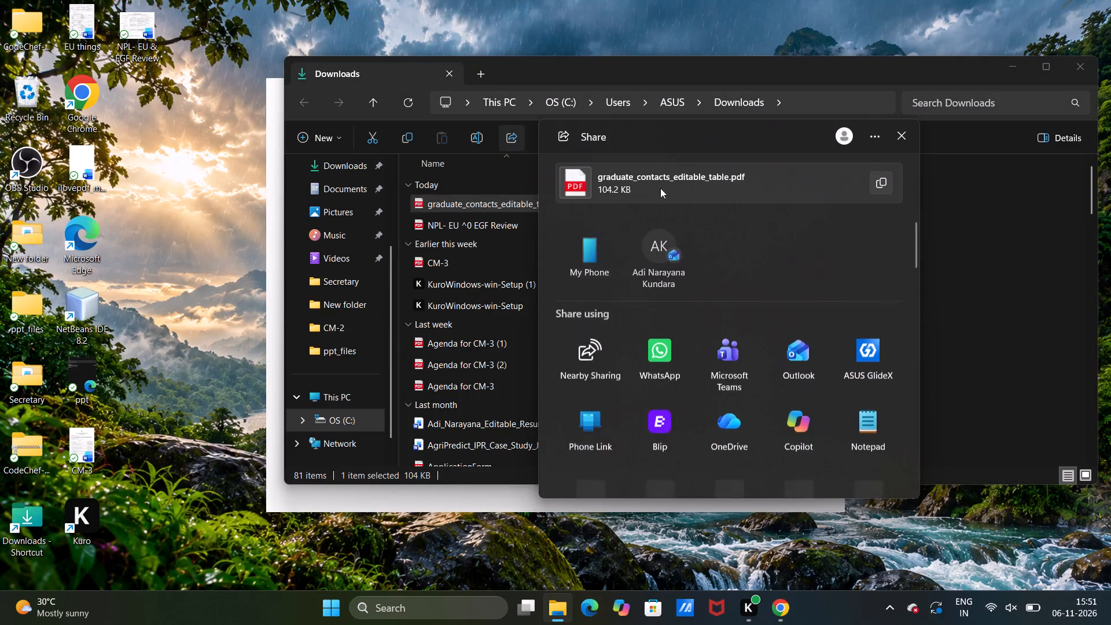
left_click(648, 358)
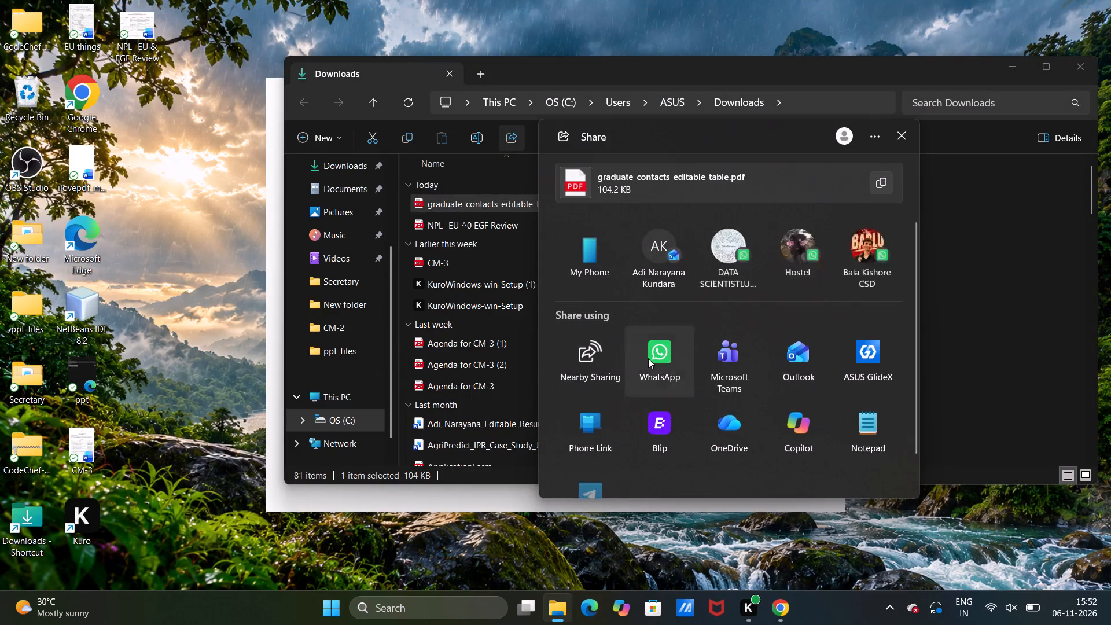